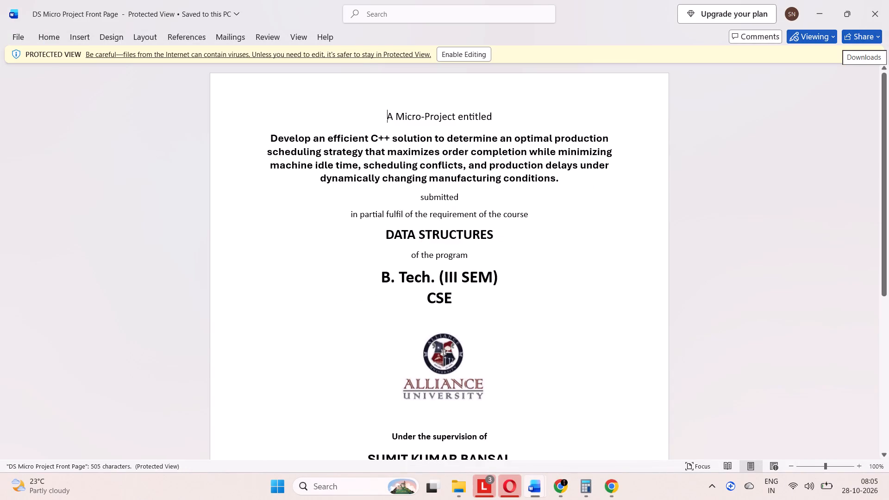
Enable editing of the protected DS Micro Project Front Page document.
{"action": "left_click", "coordinate": [469, 54]}
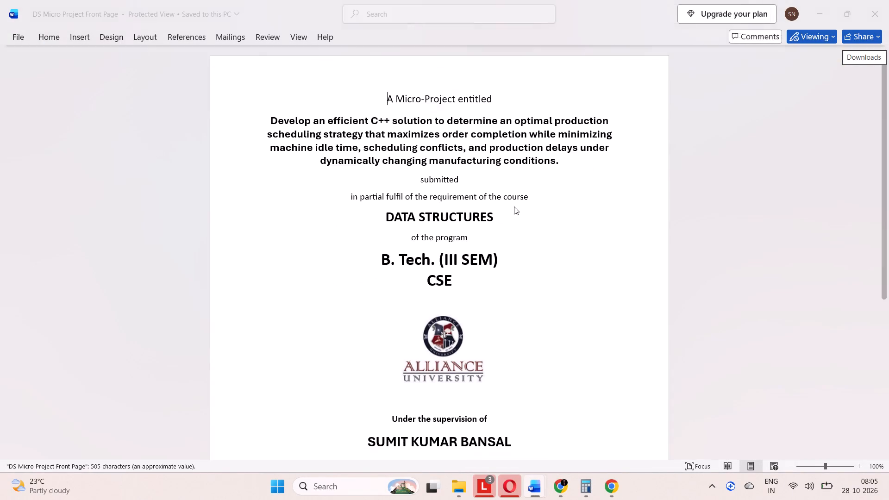
Look over the micro-project front page and select the full bold project title paragraph beneath "A Micro-Project entitled".
{"action": "scroll", "coordinate": [515, 212], "scroll_direction": "down", "scroll_amount": 1}
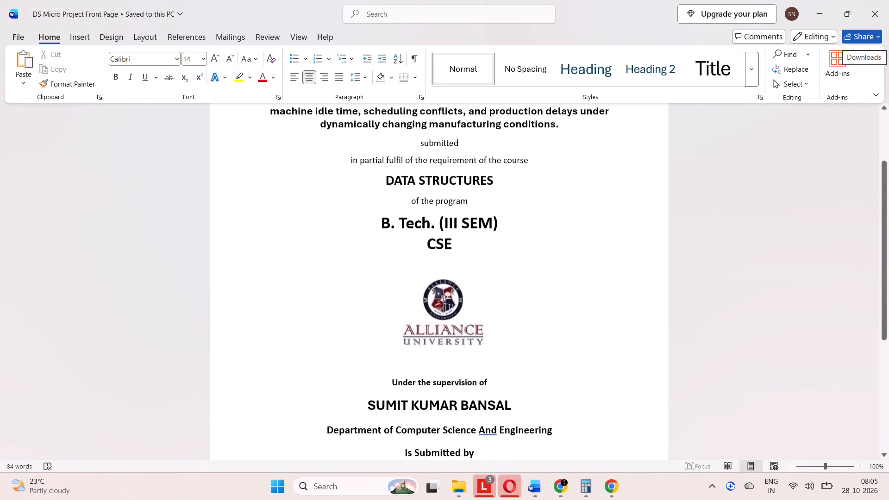
{"action": "scroll", "coordinate": [515, 212], "scroll_direction": "down", "scroll_amount": 1}
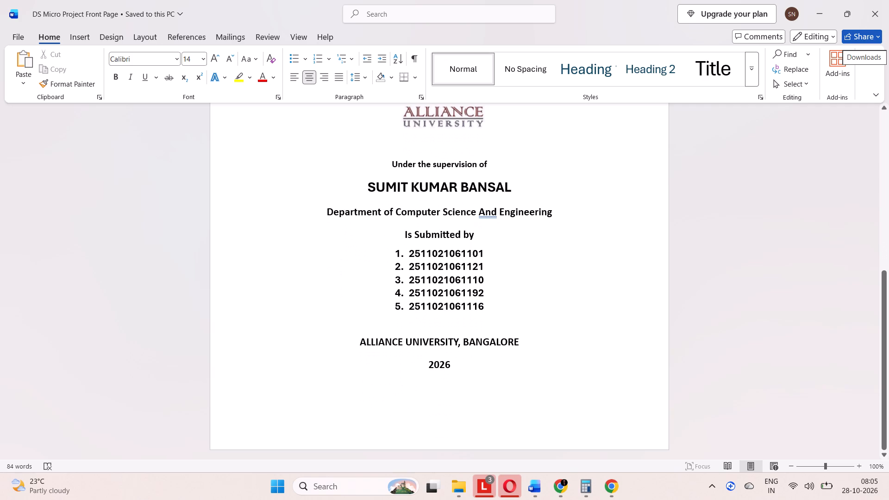
{"action": "scroll", "coordinate": [515, 212], "scroll_direction": "down", "scroll_amount": 1}
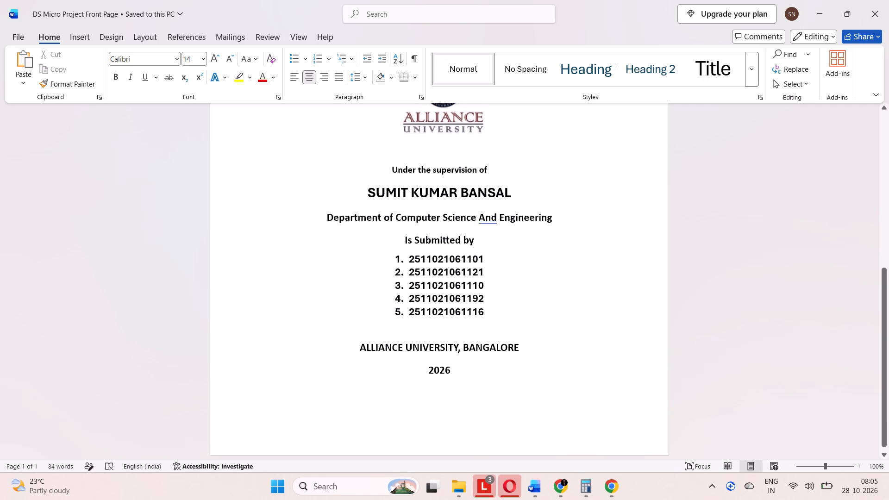
{"action": "scroll", "coordinate": [515, 212], "scroll_direction": "up", "scroll_amount": 1}
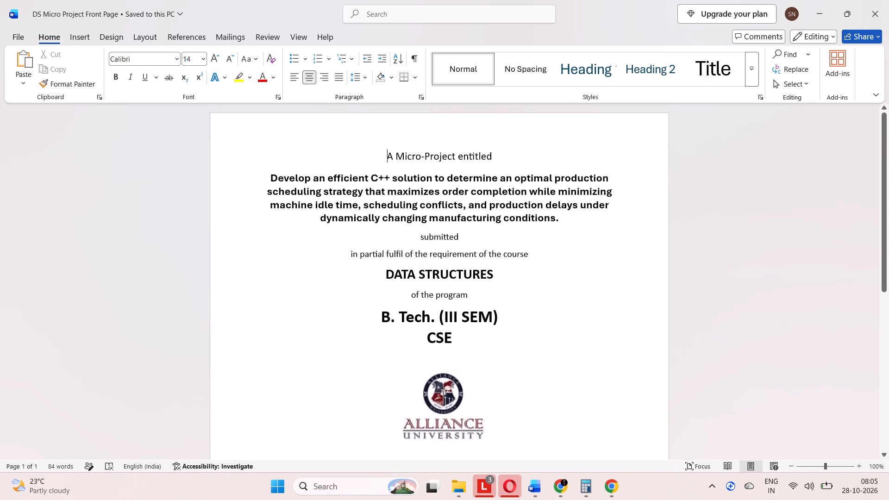
{"action": "left_click_drag", "start_coordinate": [567, 217], "coordinate": [270, 180]}
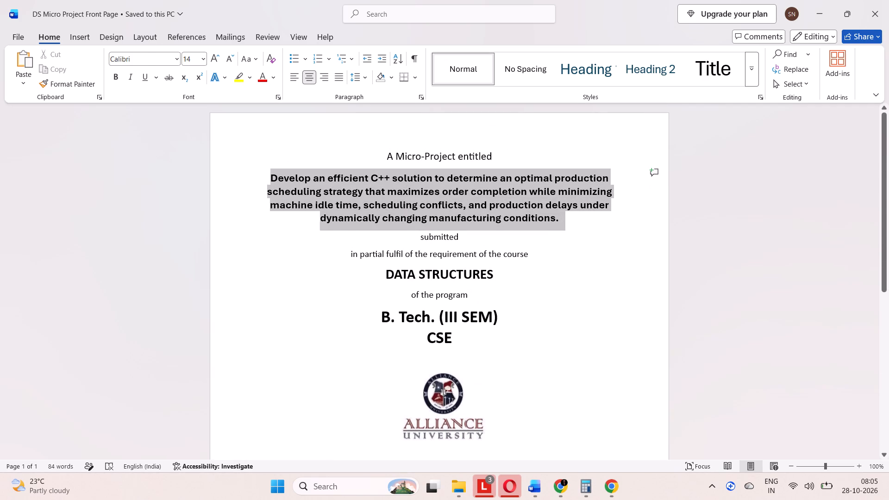
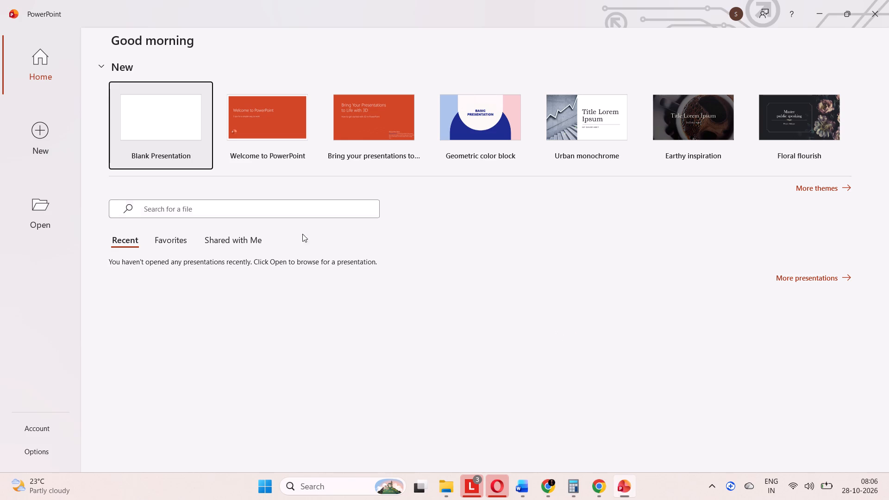
In PowerPoint, check the favorite presentations and return to the recent presentations list.
{"action": "left_click", "coordinate": [191, 243]}
{"action": "left_click", "coordinate": [127, 244]}
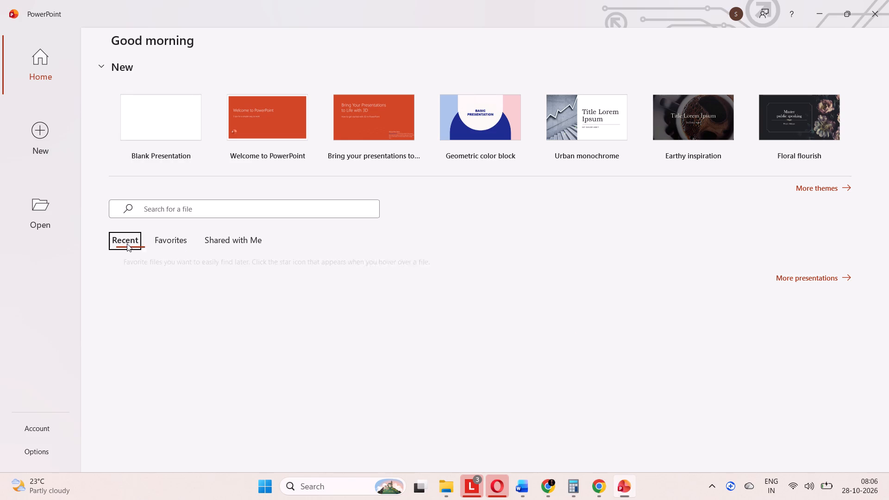
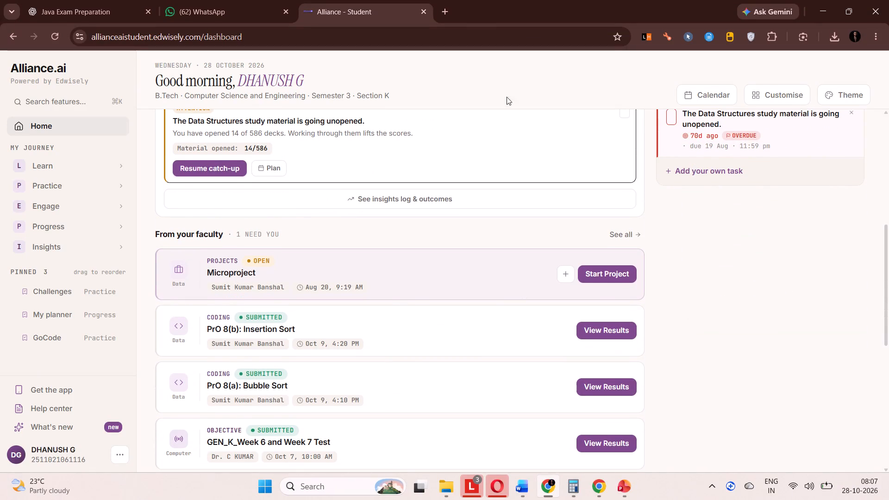
{"action": "left_click", "coordinate": [616, 283]}
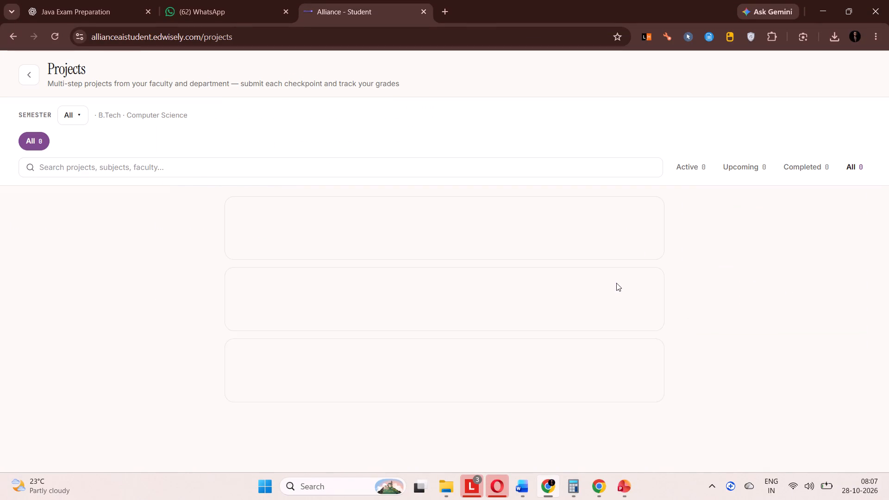
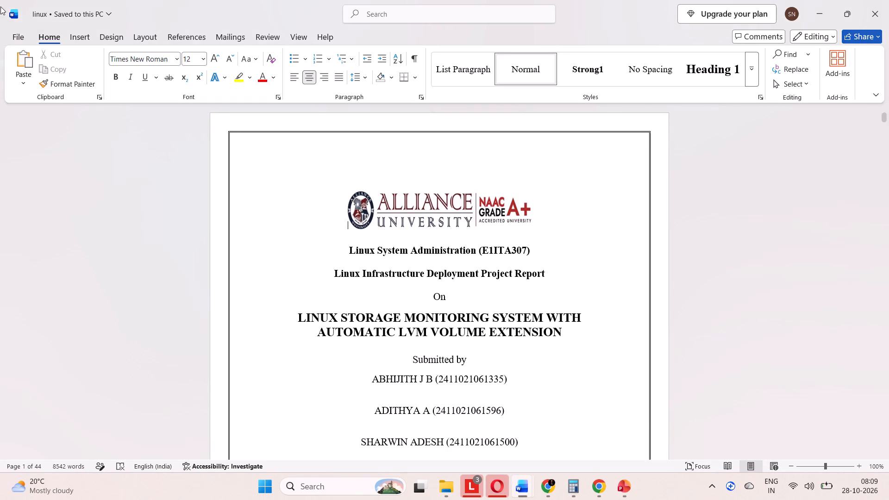
{"action": "left_click", "coordinate": [12, 36]}
{"action": "scroll", "coordinate": [296, 353], "scroll_direction": "down", "scroll_amount": 1}
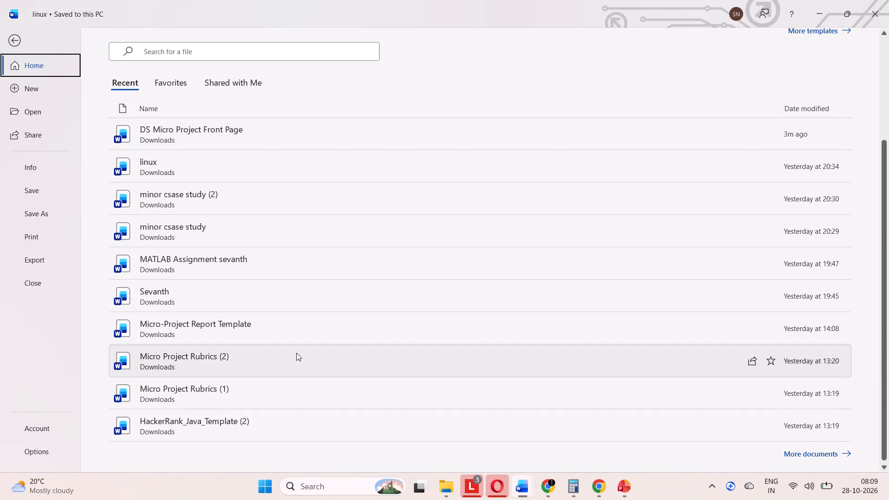
{"action": "scroll", "coordinate": [296, 353], "scroll_direction": "down", "scroll_amount": 1}
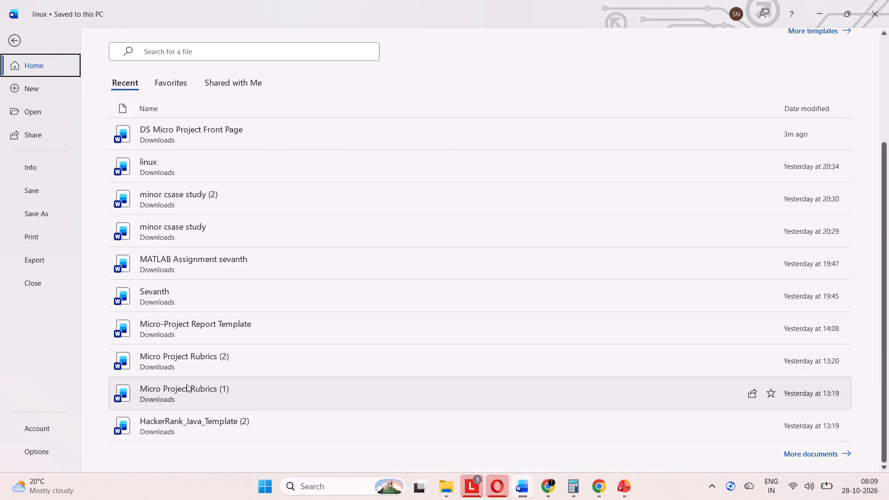
{"action": "double_click", "coordinate": [204, 321]}
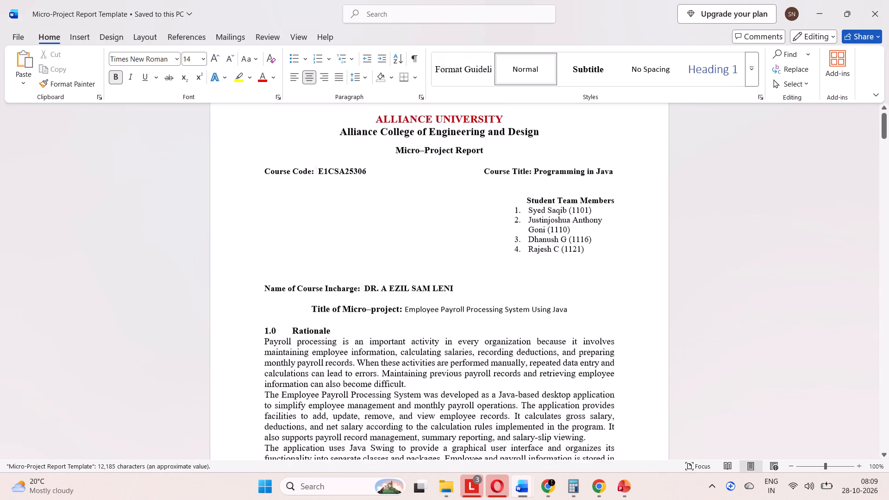
{"action": "scroll", "coordinate": [531, 345], "scroll_direction": "down", "scroll_amount": 8}
{"action": "left_click", "coordinate": [888, 0]}
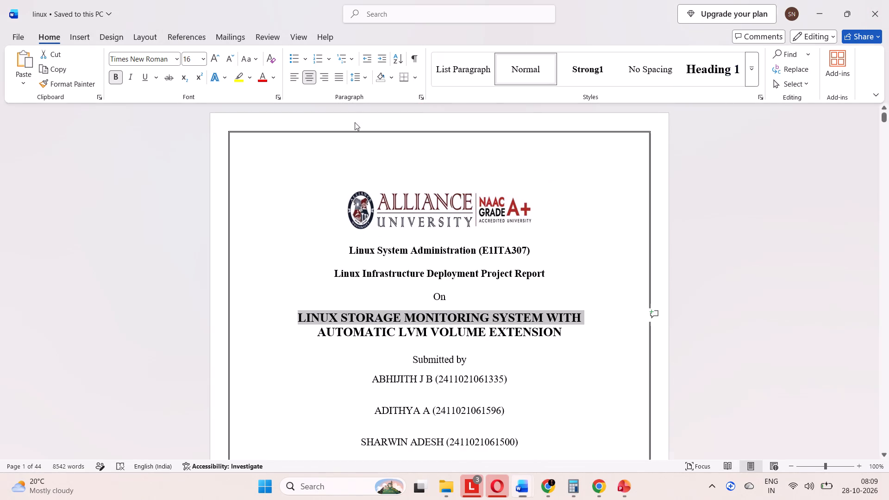
Close the linux and minor csase study documents and switch to the DS Micro Project Front Page document in Word.
{"action": "left_click", "coordinate": [876, 19]}
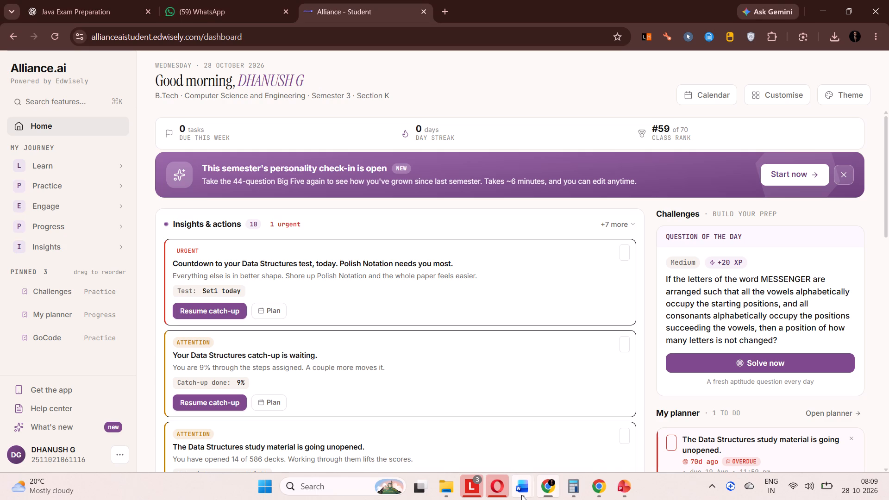
{"action": "left_click", "coordinate": [521, 495]}
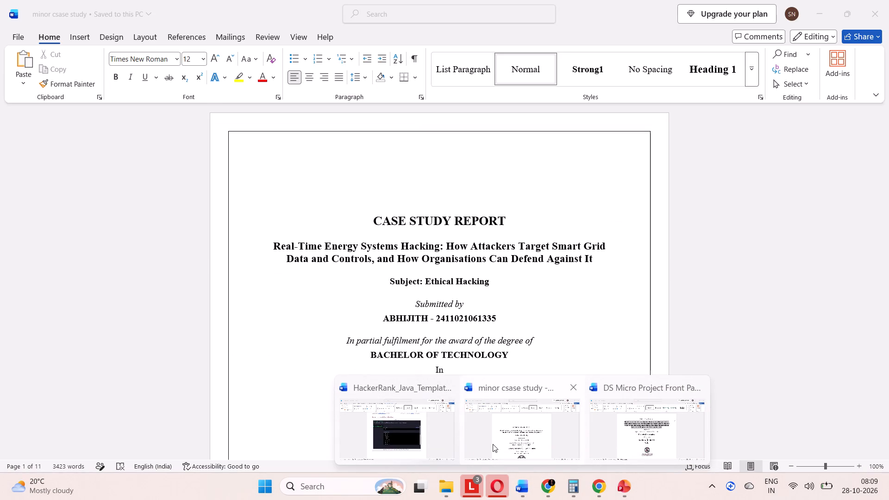
{"action": "left_click", "coordinate": [573, 382]}
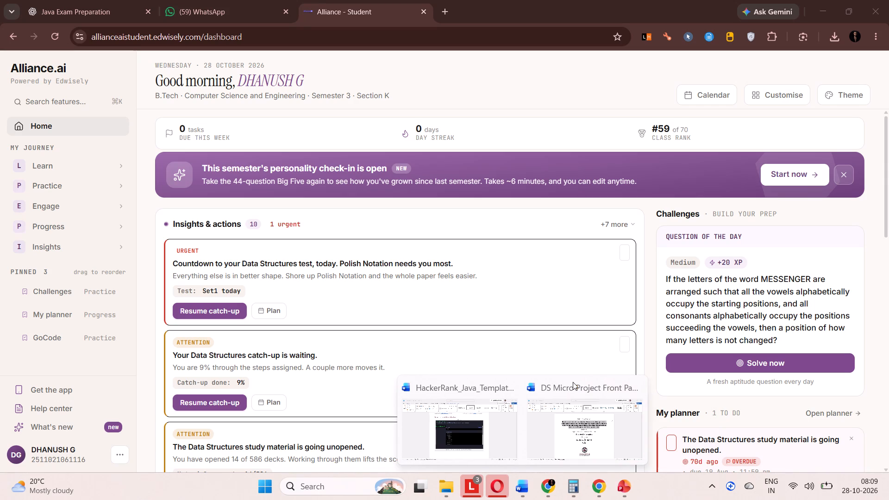
{"action": "left_click", "coordinate": [592, 444]}
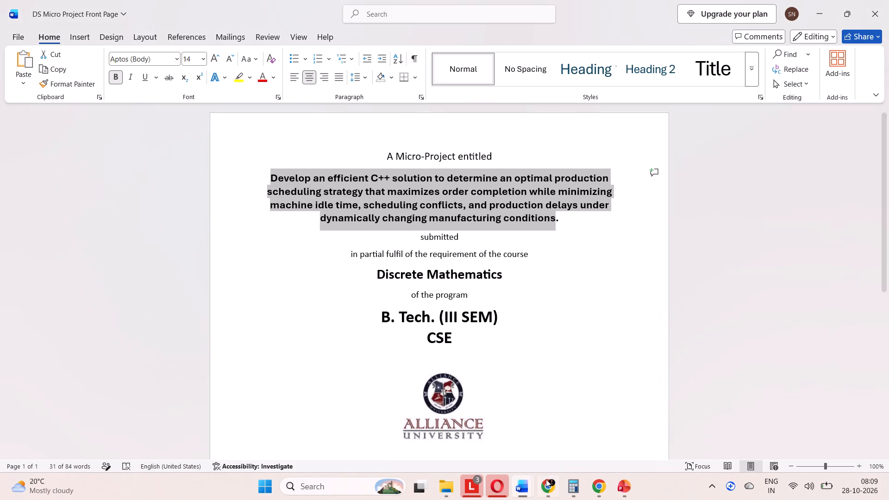
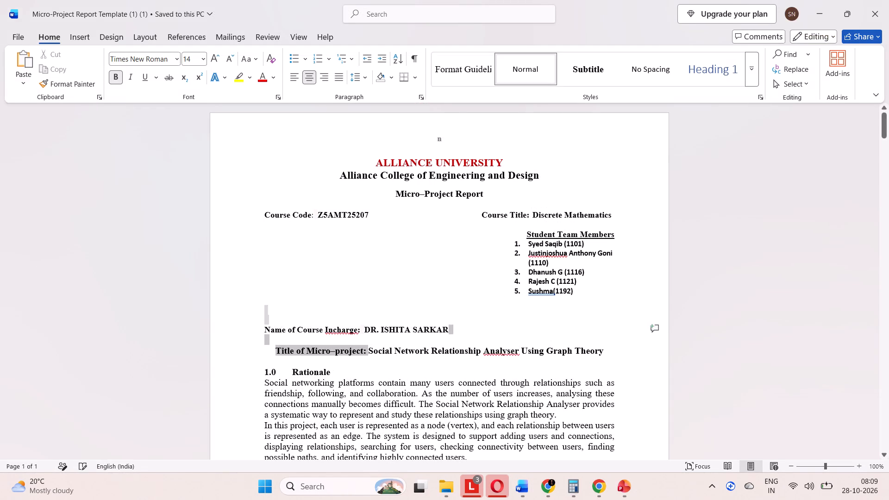
Copy the title "Social Network Relationship Analyser Using Graph Theory" from the report template over the selected project title in DS Micro Project Front Page.
{"action": "left_click_drag", "start_coordinate": [594, 320], "coordinate": [609, 355]}
{"action": "key", "text": "ctrl+c"}
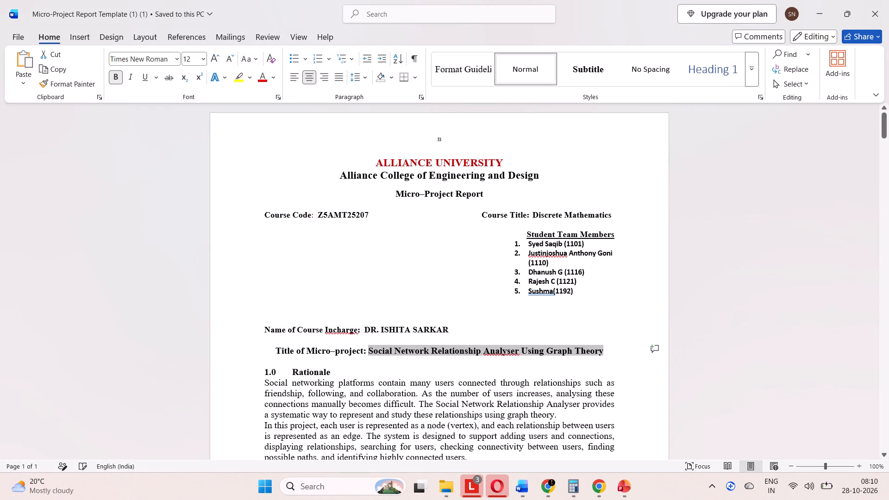
{"action": "key", "text": "alt+Tab"}
{"action": "key", "text": "ctrl+v"}
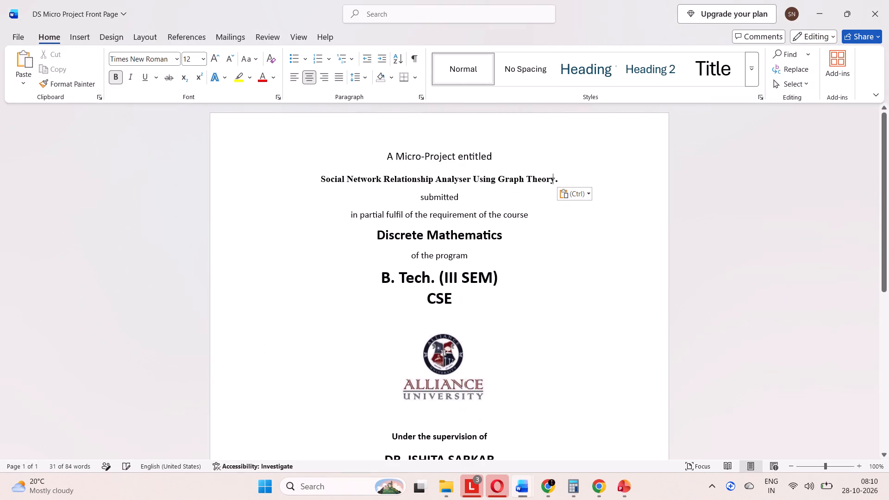
Delete the full stop at the end of the project title Social Network Relationship Analyser Using Graph Theory.
{"action": "scroll", "coordinate": [523, 214], "scroll_direction": "down", "scroll_amount": 1}
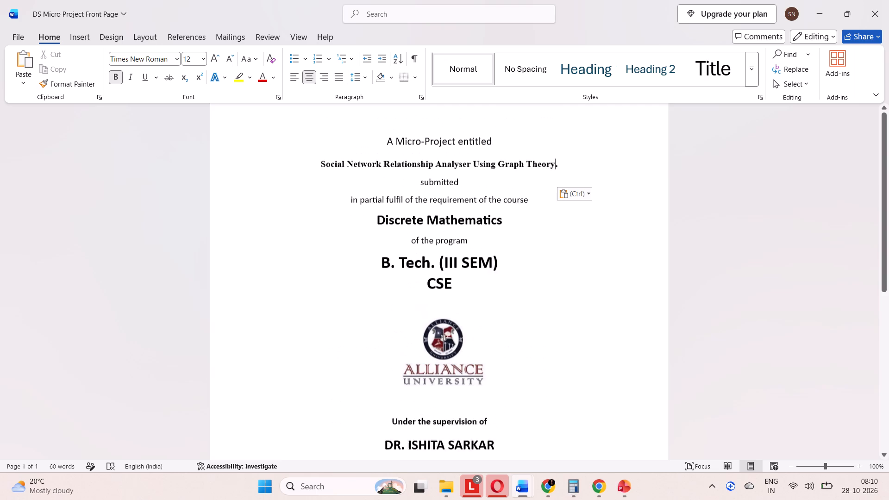
{"action": "key", "text": "Right"}
{"action": "key", "text": "BackSpace"}
{"action": "scroll", "coordinate": [566, 219], "scroll_direction": "down", "scroll_amount": 1}
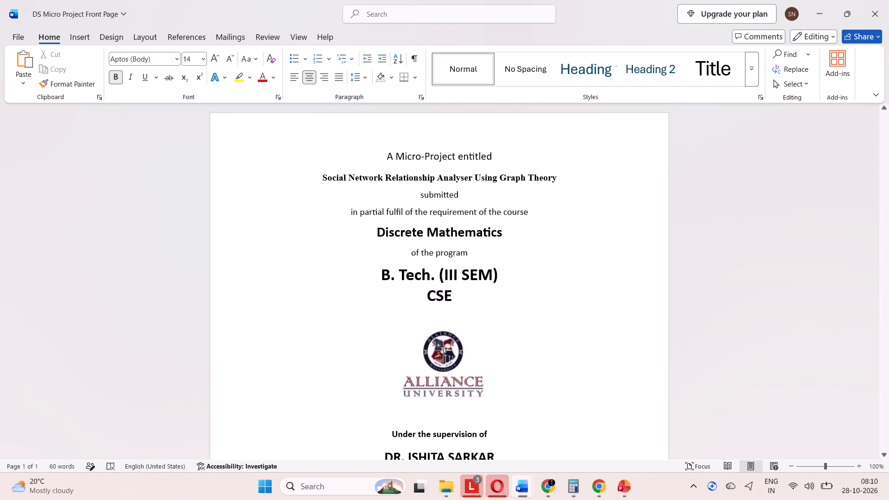
{"action": "scroll", "coordinate": [566, 219], "scroll_direction": "down", "scroll_amount": 1}
{"action": "scroll", "coordinate": [566, 219], "scroll_direction": "up", "scroll_amount": 6}
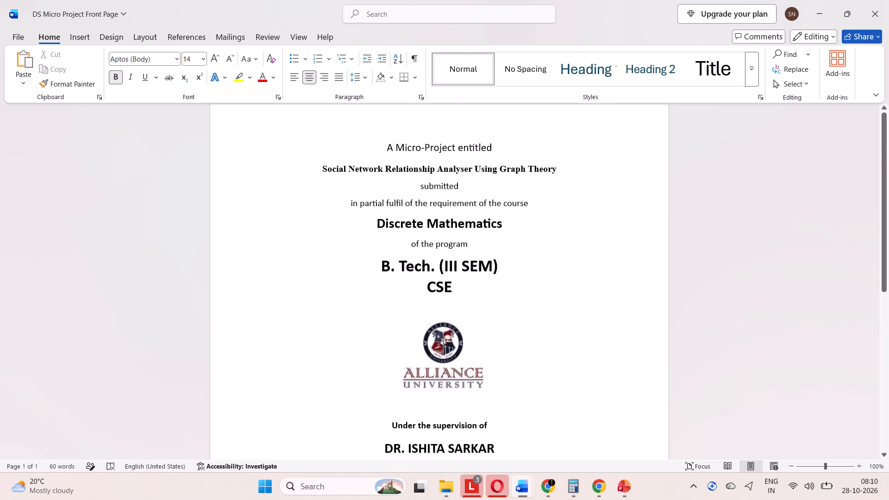
Print the front page to a PDF file in Downloads, starting its file name with "maths fr".
{"action": "key", "text": "ctrl+p"}
{"action": "left_click", "coordinate": [138, 101]}
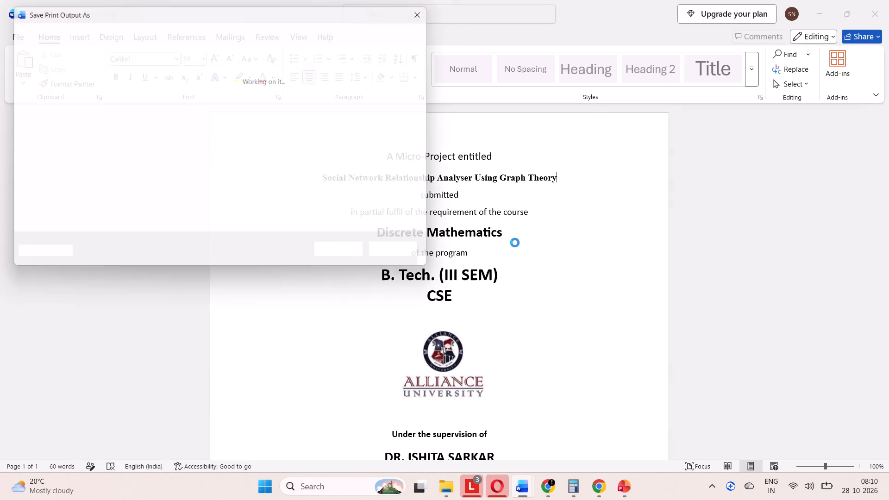
{"action": "type", "text": "mats"}
{"action": "key", "text": "BackSpace"}
{"action": "type", "text": "hs"}
{"action": "key", "text": "space"}
{"action": "type", "text": "fr"}
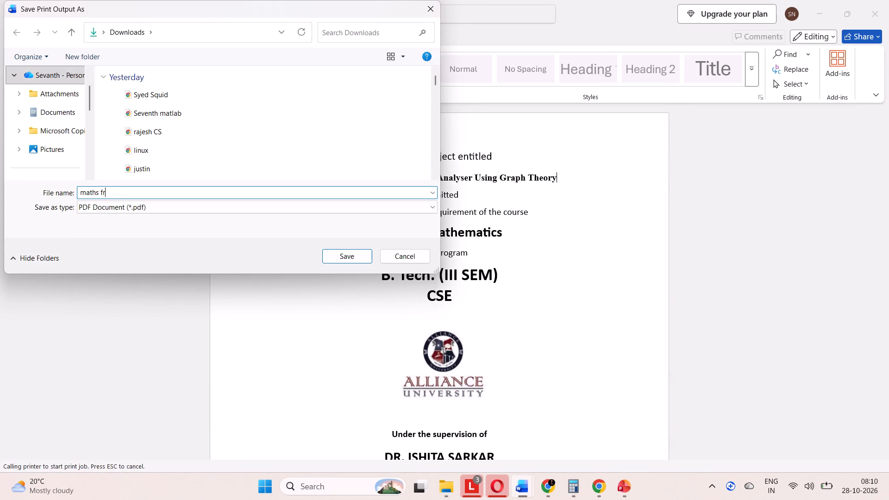
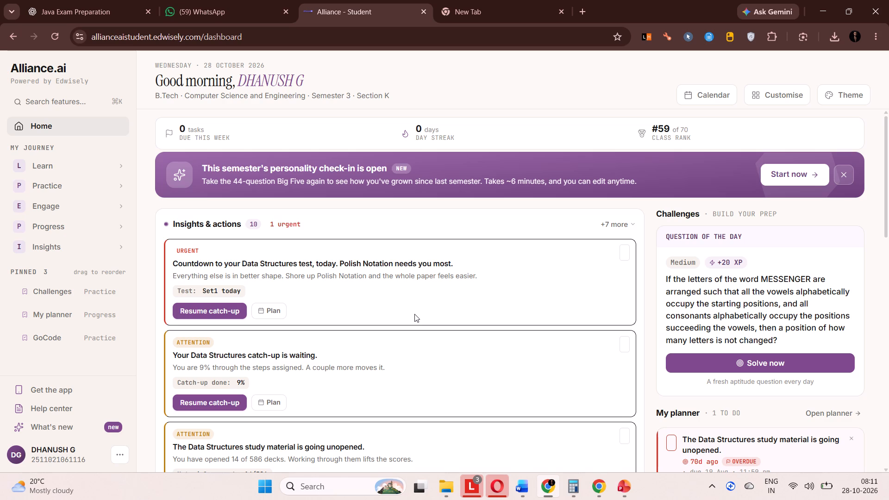
Open the full list of faculty activities for all courses from the student dashboard.
{"action": "scroll", "coordinate": [414, 314], "scroll_direction": "down", "scroll_amount": 3}
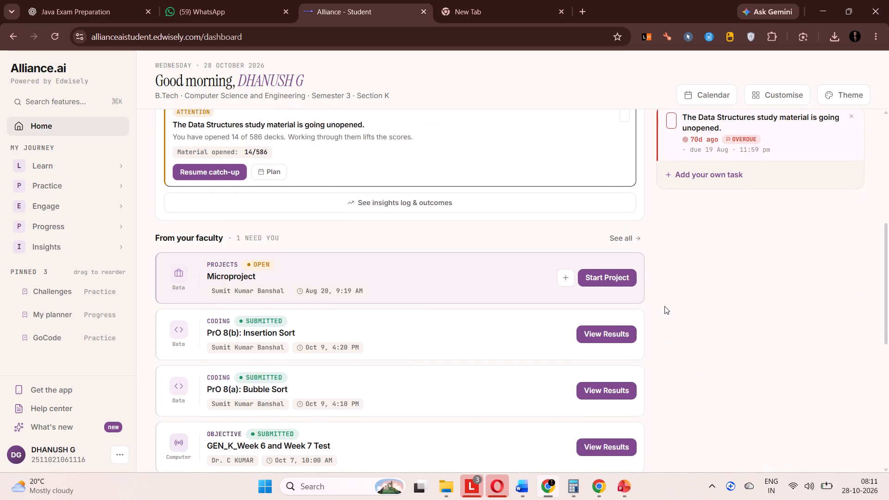
{"action": "scroll", "coordinate": [660, 306], "scroll_direction": "down", "scroll_amount": 2}
{"action": "left_click", "coordinate": [605, 323]}
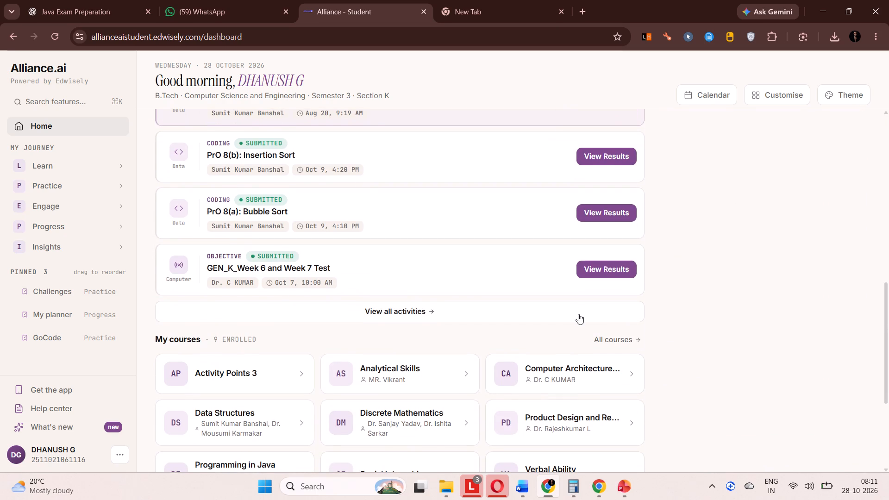
{"action": "left_click", "coordinate": [578, 314]}
{"action": "scroll", "coordinate": [578, 314], "scroll_direction": "up", "scroll_amount": 2}
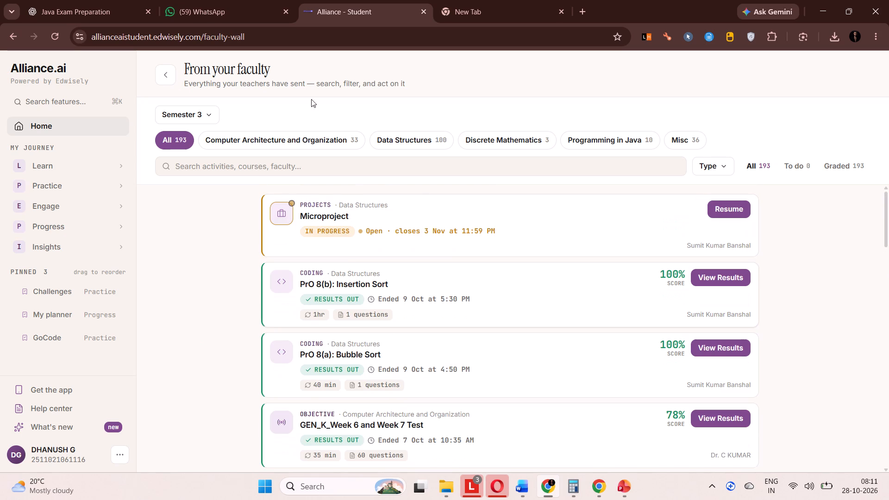
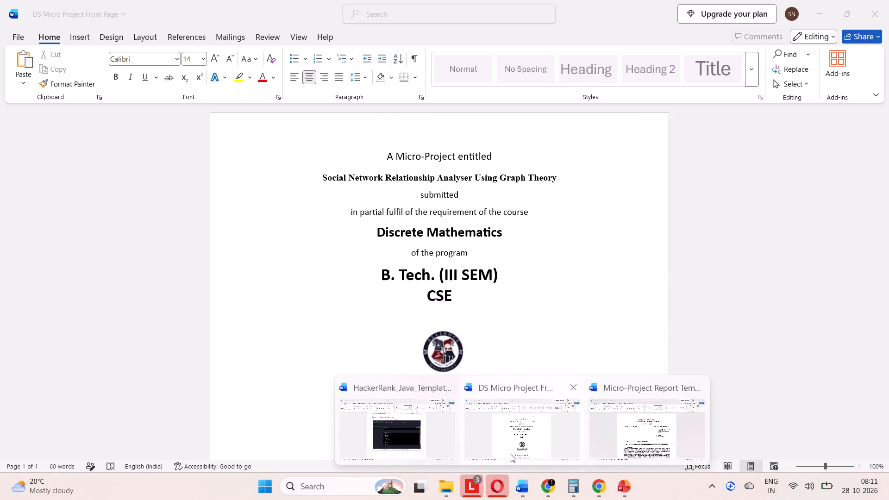
Switch to the DS Micro Project Front Page document in Word and examine the supervisor and submission details on its lower half.
{"action": "left_click", "coordinate": [511, 454]}
{"action": "scroll", "coordinate": [507, 270], "scroll_direction": "down", "scroll_amount": 1}
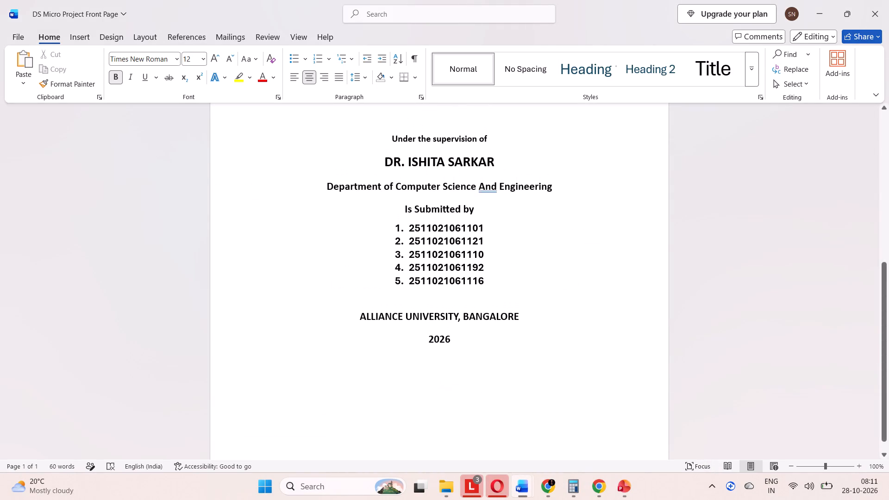
Close the DS Micro Project Front Page document, saving its changes in Downloads.
{"action": "left_click", "coordinate": [879, 0]}
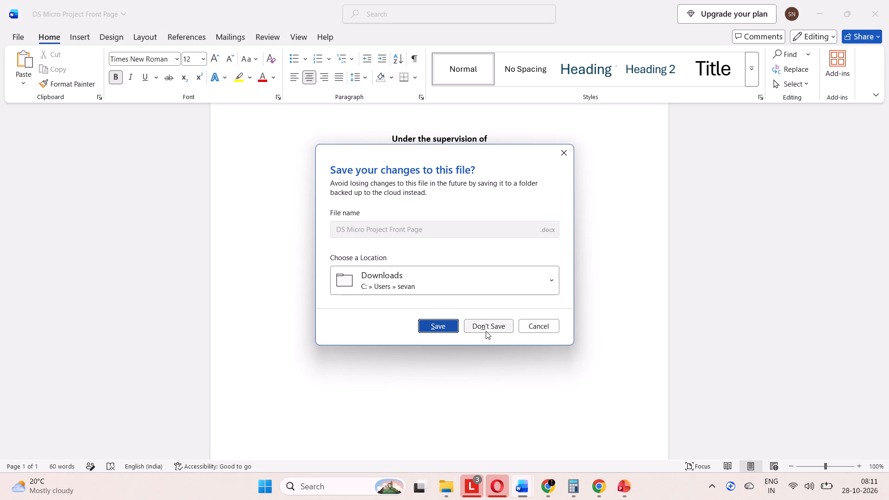
{"action": "left_click", "coordinate": [450, 323]}
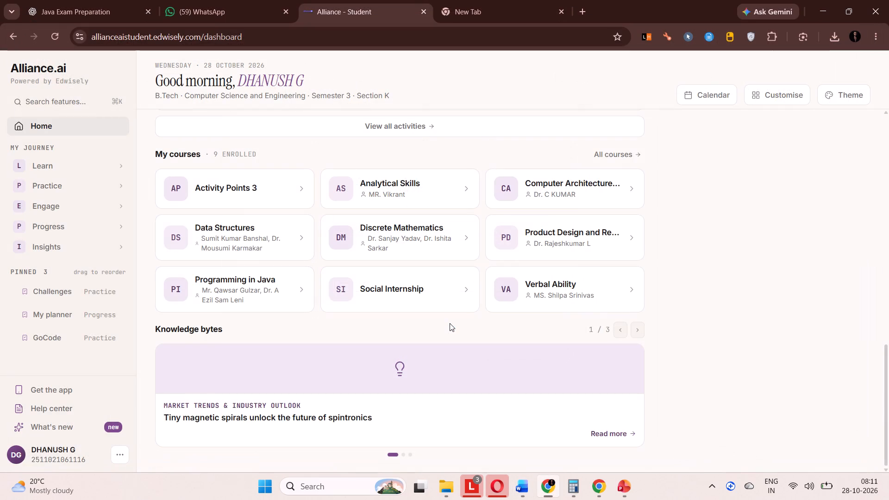
Switch to the open Micro-Project Report Template document in Word.
{"action": "left_click", "coordinate": [516, 483]}
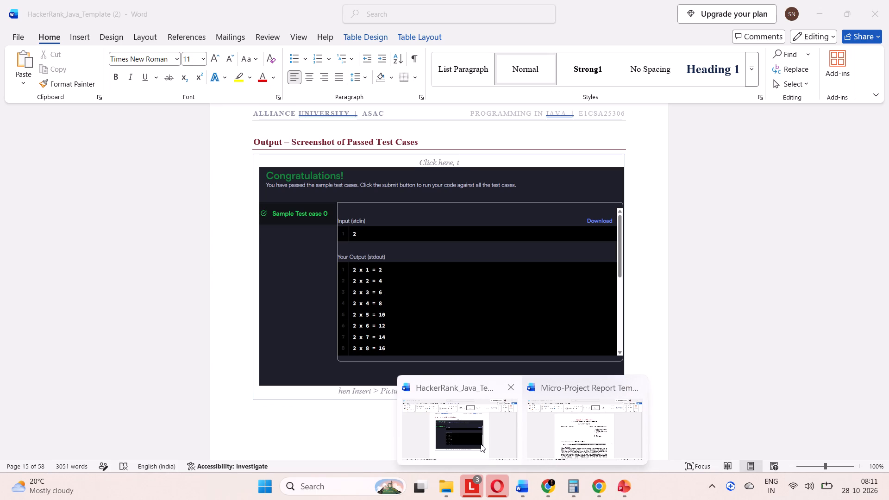
{"action": "left_click", "coordinate": [502, 383]}
{"action": "left_click", "coordinate": [584, 438]}
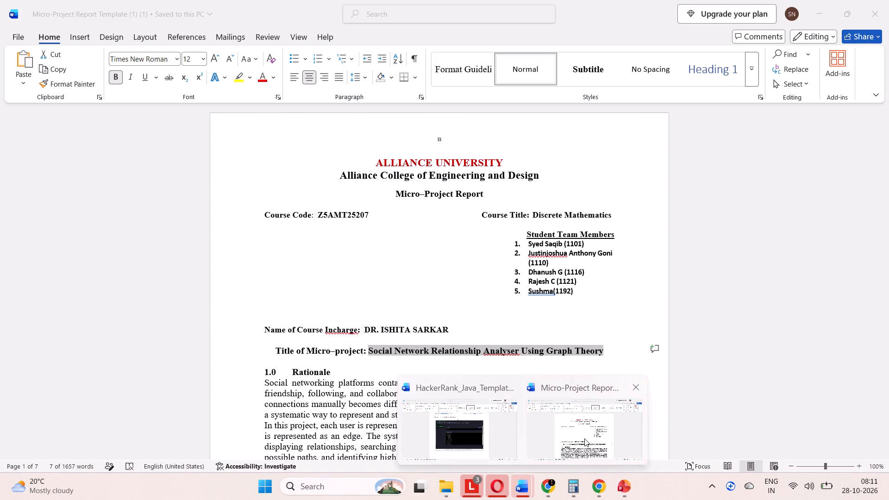
Close the HackerRank_Java_Template (2) document without saving its changes.
{"action": "left_click", "coordinate": [489, 321]}
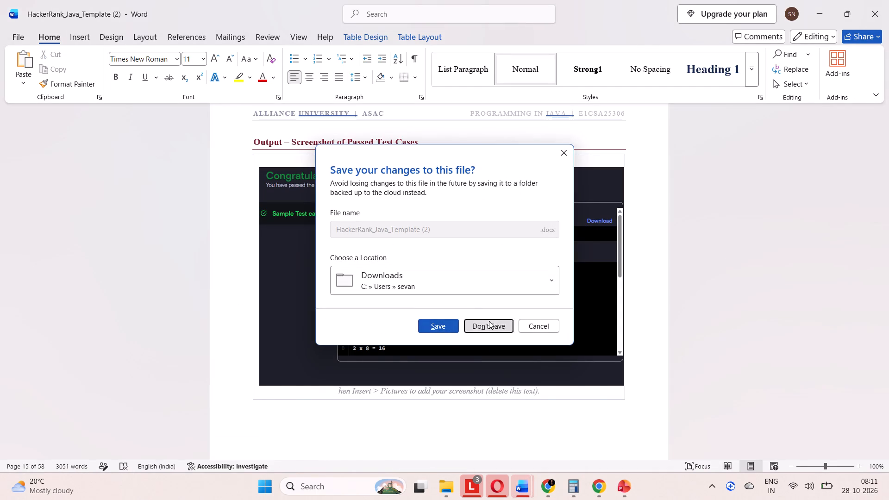
Look over the opening sections of the Micro-Project Report Template document and close it.
{"action": "left_click", "coordinate": [495, 286]}
{"action": "scroll", "coordinate": [495, 286], "scroll_direction": "down", "scroll_amount": 1}
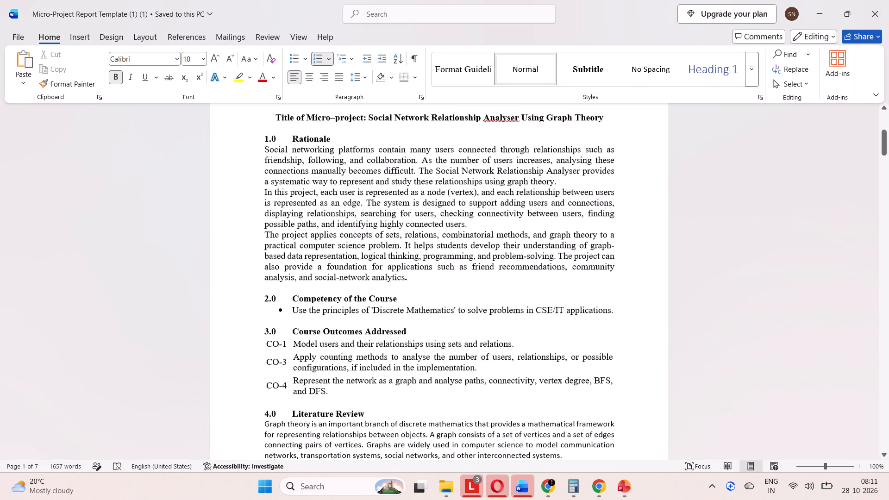
{"action": "scroll", "coordinate": [495, 286], "scroll_direction": "down", "scroll_amount": 9}
{"action": "scroll", "coordinate": [495, 286], "scroll_direction": "up", "scroll_amount": 6}
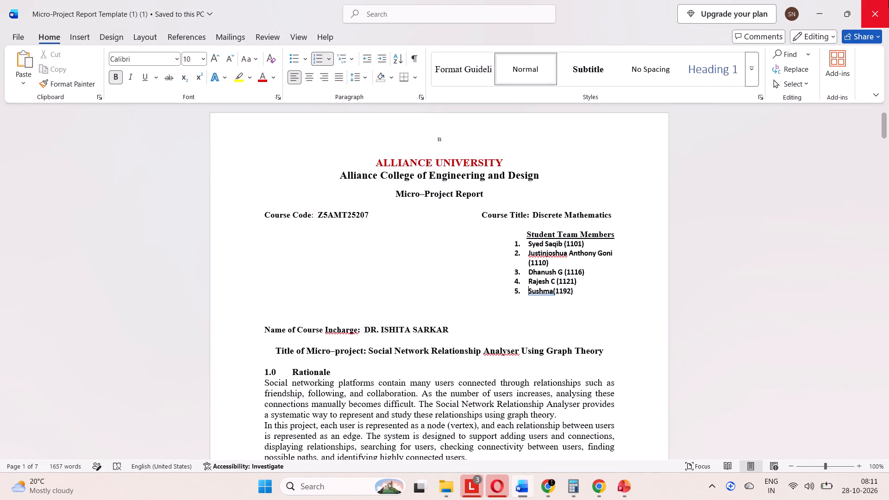
{"action": "left_click", "coordinate": [888, 0]}
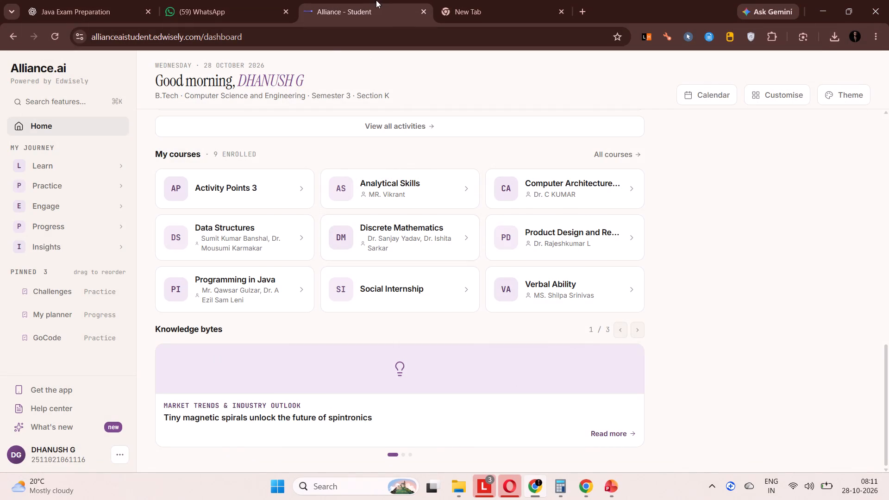
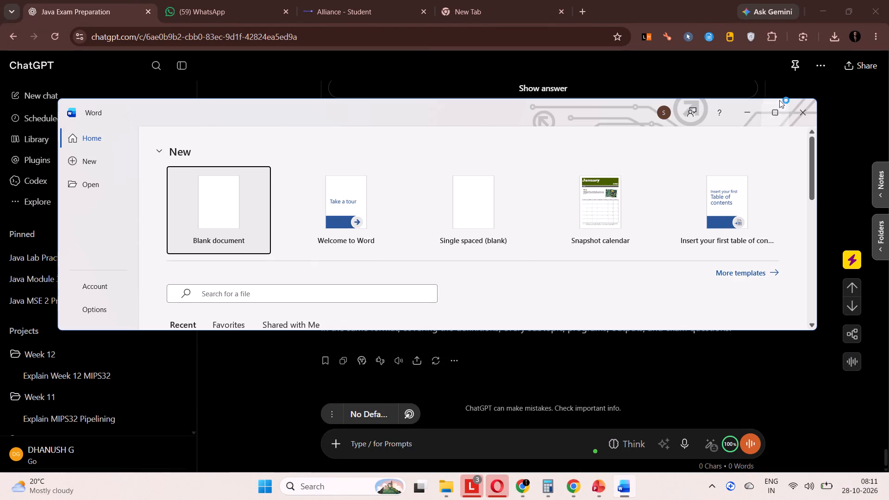
Open the recent Micro Project Rubrics (2) document, look through it to its last page, and close it.
{"action": "scroll", "coordinate": [284, 312], "scroll_direction": "down", "scroll_amount": 1}
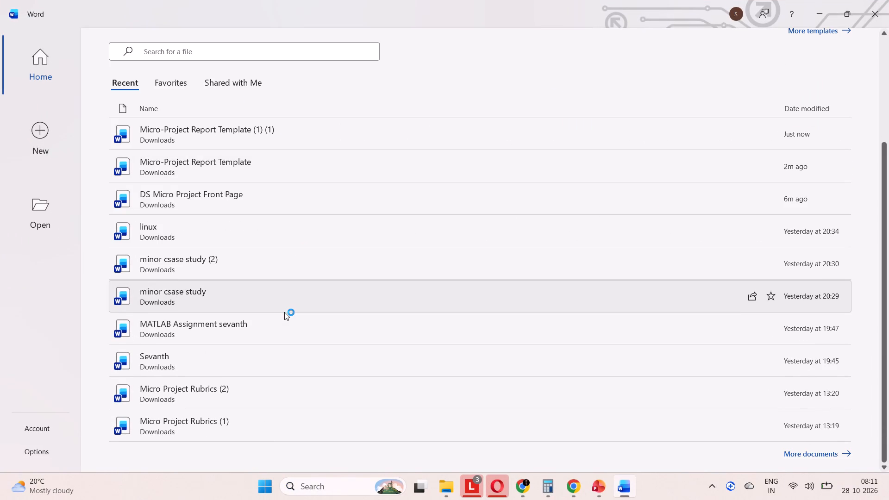
{"action": "left_click", "coordinate": [232, 387]}
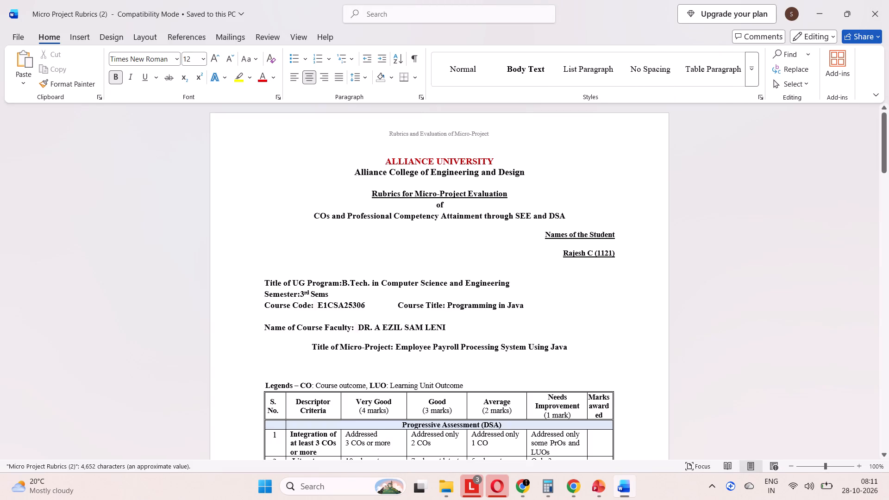
{"action": "scroll", "coordinate": [644, 265], "scroll_direction": "down", "scroll_amount": 1}
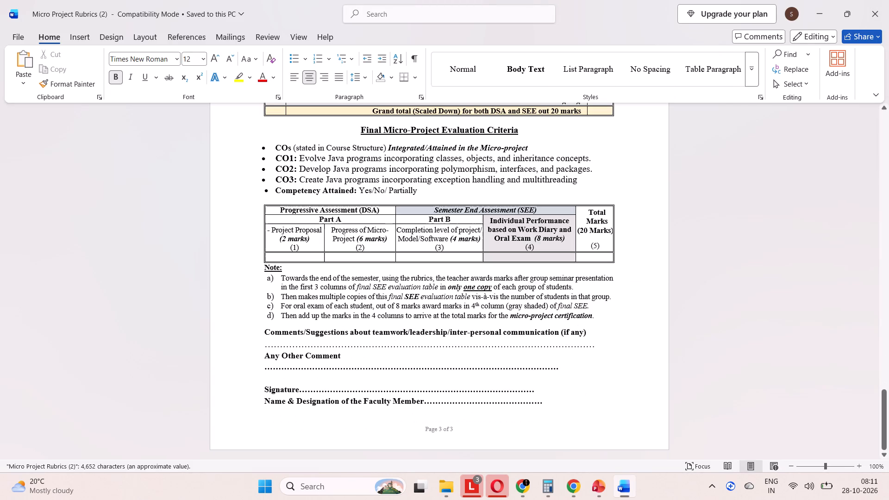
{"action": "left_click", "coordinate": [888, 0]}
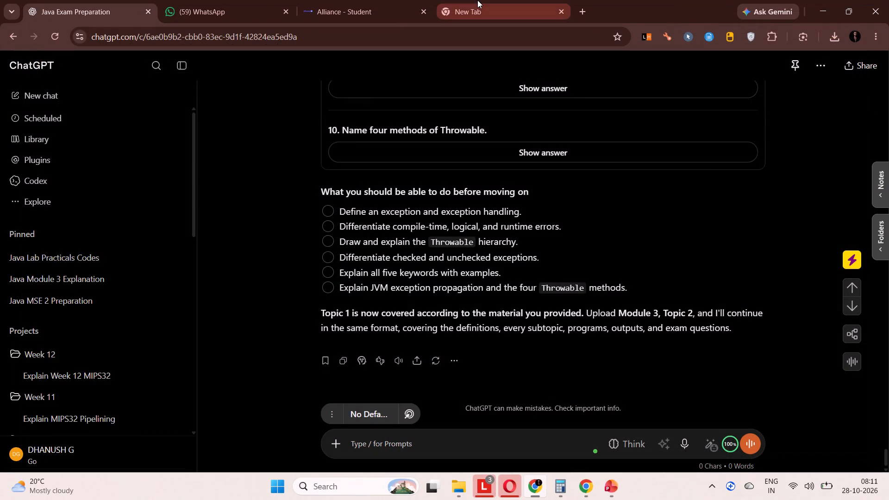
In Chrome's blank new tab, enter a web search query beginning "pdf to" for a PDF conversion tool.
{"action": "left_click", "coordinate": [477, 0]}
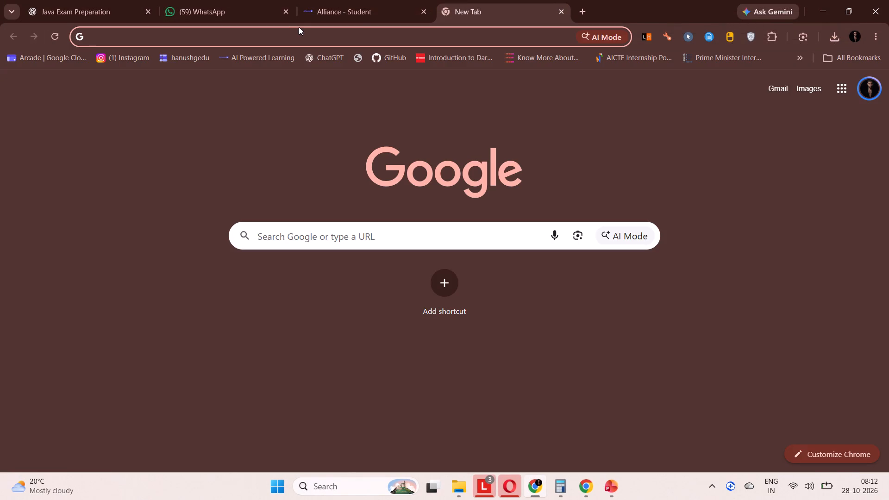
{"action": "key", "text": "p"}
{"action": "type", "text": "df ot"}
{"action": "key", "text": "BackSpace"}
{"action": "key", "text": "BackSpace"}
{"action": "type", "text": "to"}
{"action": "key", "text": "space"}
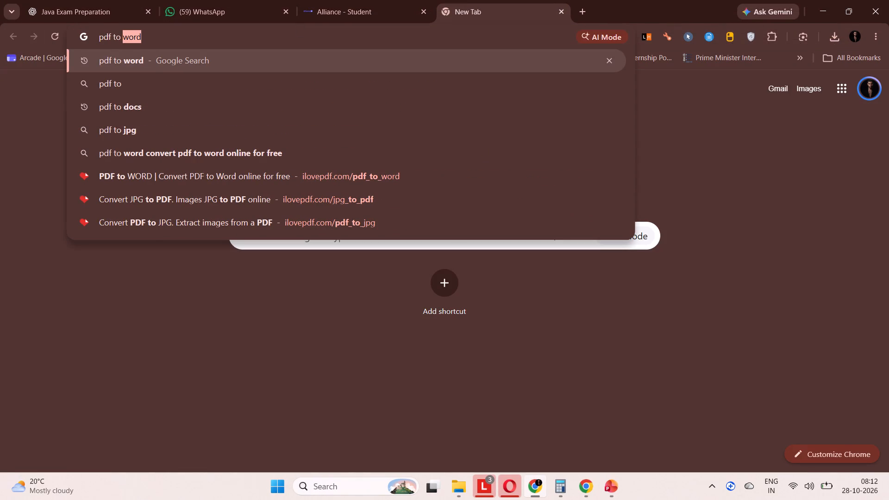
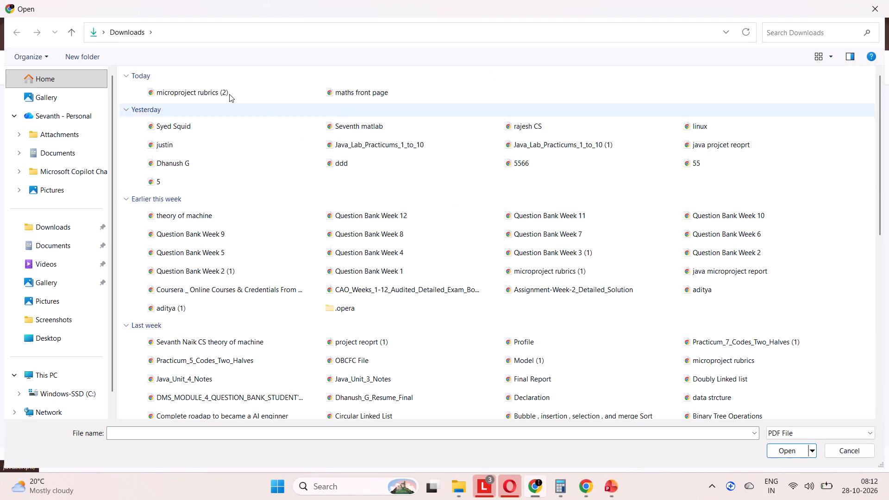
Load "microproject rubrics (2)" from Downloads into the PDF to Word converter and convert it with the No OCR option.
{"action": "left_click", "coordinate": [219, 91]}
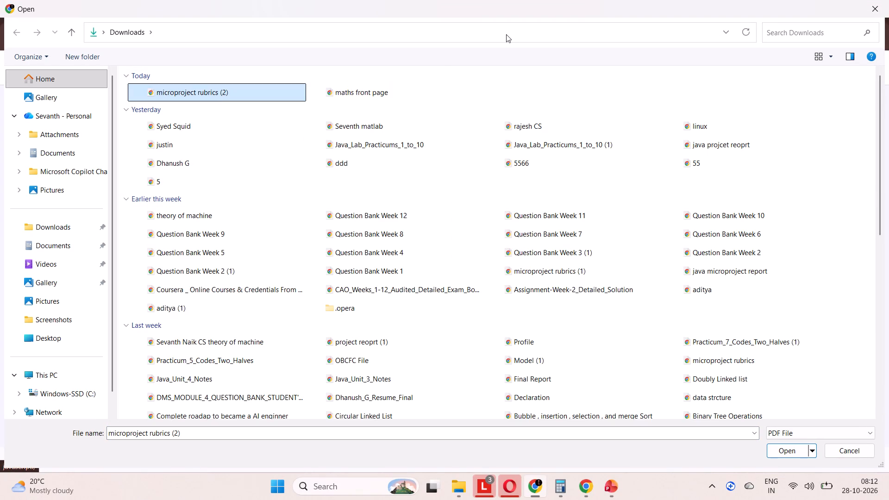
{"action": "key", "text": "Return"}
{"action": "key", "text": "Return"}
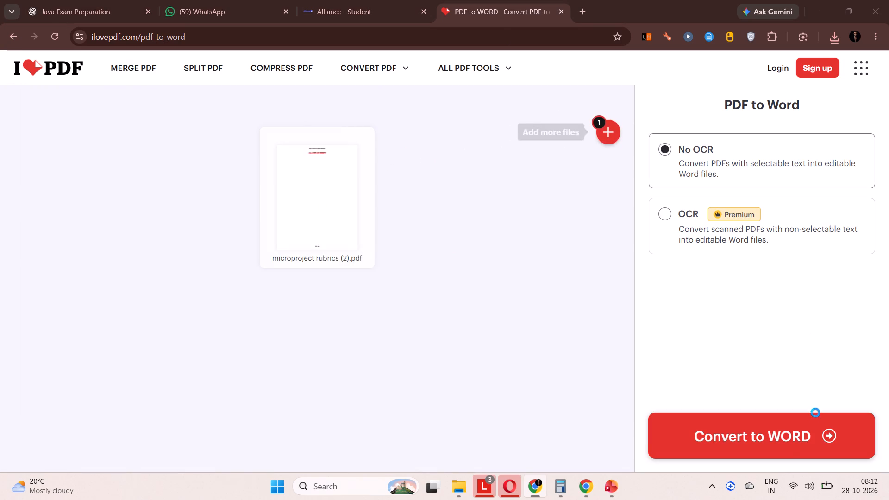
{"action": "left_click", "coordinate": [790, 449]}
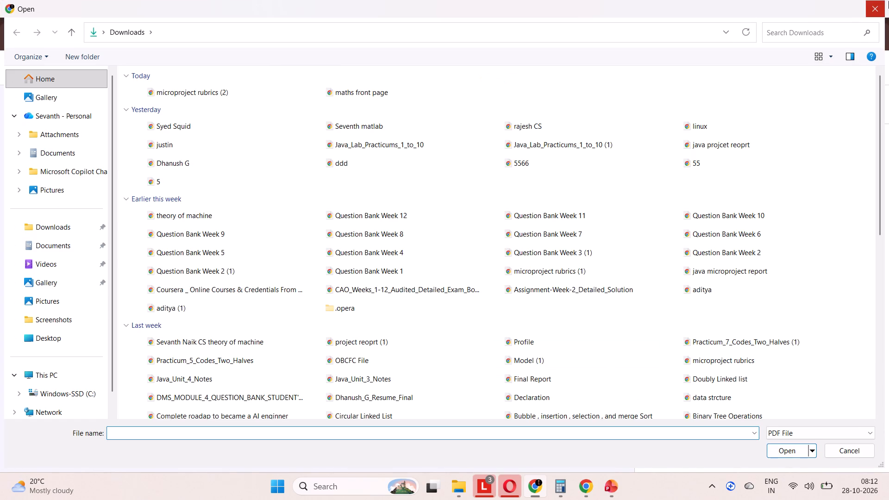
{"action": "left_click", "coordinate": [872, 13]}
{"action": "left_click", "coordinate": [771, 430]}
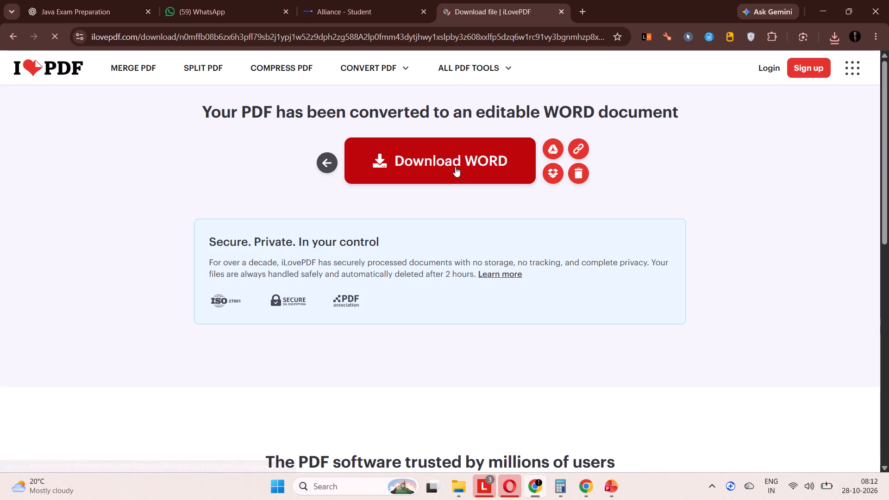
Download the converted Word file, open it in Word and enable editing.
{"action": "left_click", "coordinate": [455, 167]}
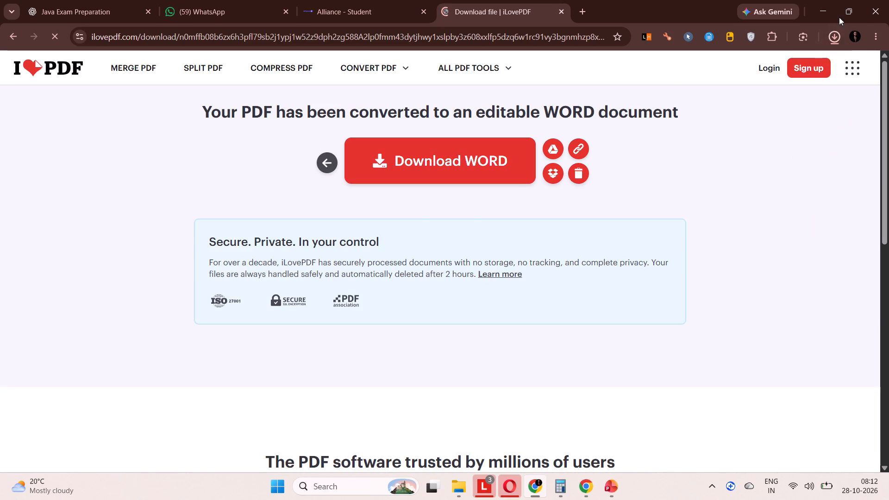
{"action": "left_click", "coordinate": [822, 66]}
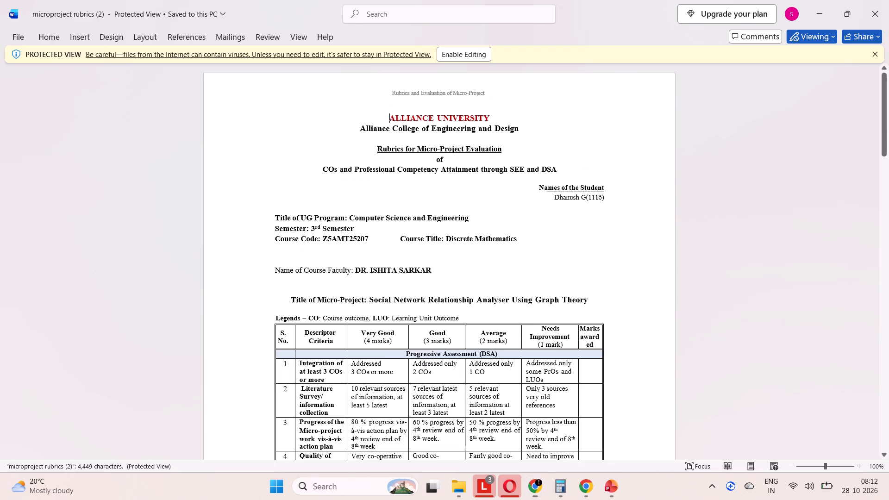
{"action": "left_click", "coordinate": [470, 56]}
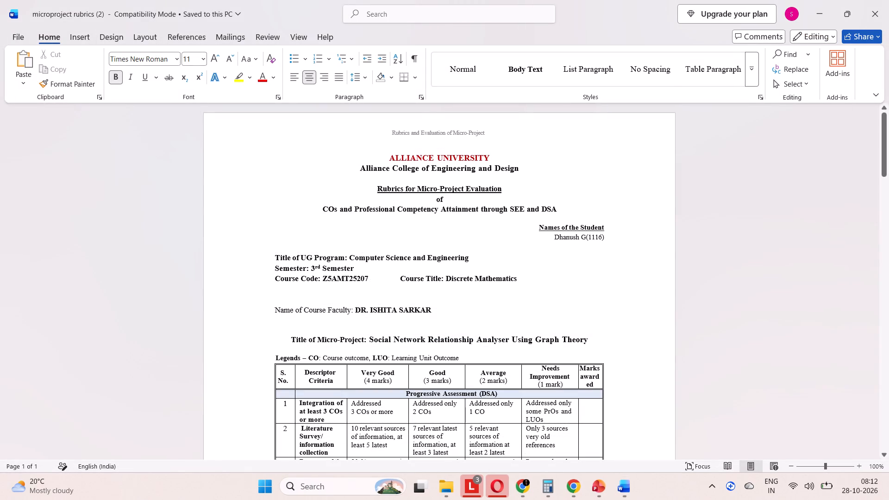
Replace the student entry under "Names of the Student" with the fourth team member's name followed by an opening bracket.
{"action": "left_click", "coordinate": [610, 232]}
{"action": "key", "text": "ctrl+BackSpace"}
{"action": "key", "text": "ctrl+BackSpace"}
{"action": "key", "text": "ctrl+BackSpace"}
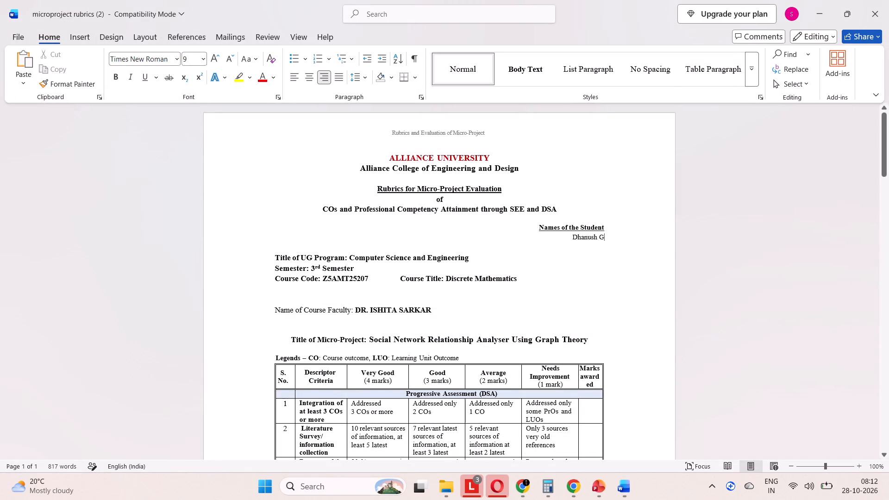
{"action": "key", "text": "ctrl+BackSpace"}
{"action": "key", "text": "ctrl+BackSpace"}
{"action": "key", "text": "ctrl+BackSpace"}
{"action": "key", "text": "Return"}
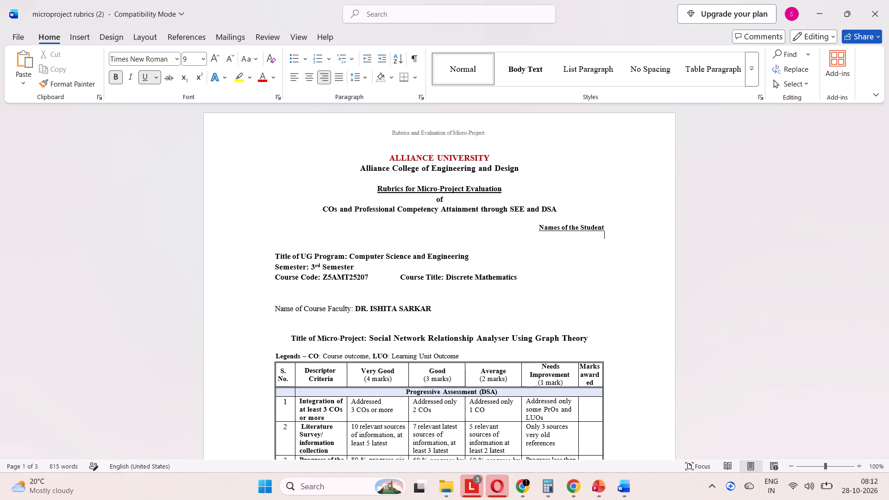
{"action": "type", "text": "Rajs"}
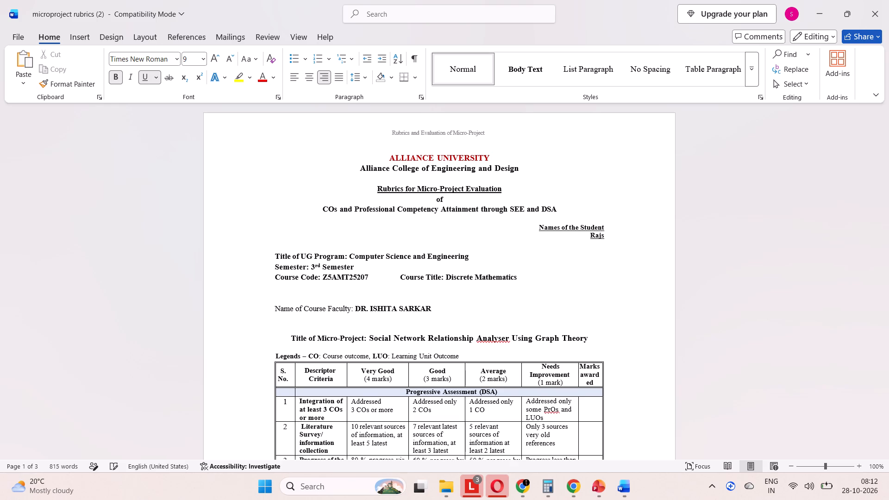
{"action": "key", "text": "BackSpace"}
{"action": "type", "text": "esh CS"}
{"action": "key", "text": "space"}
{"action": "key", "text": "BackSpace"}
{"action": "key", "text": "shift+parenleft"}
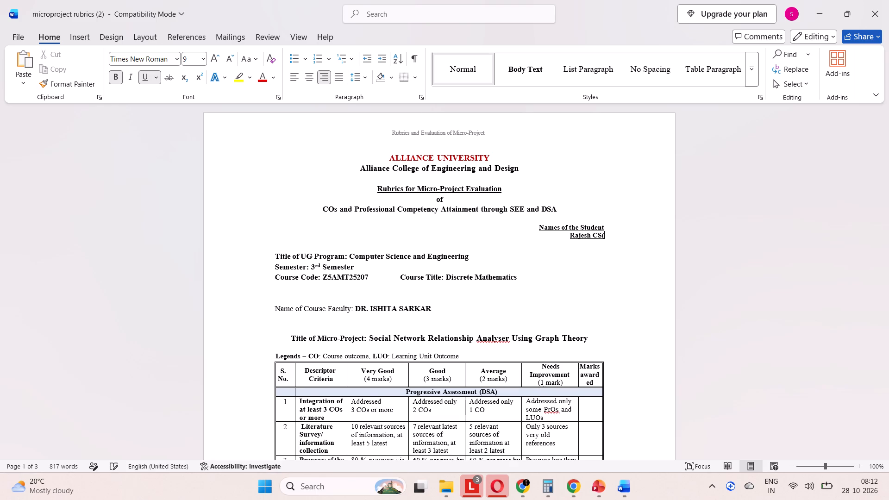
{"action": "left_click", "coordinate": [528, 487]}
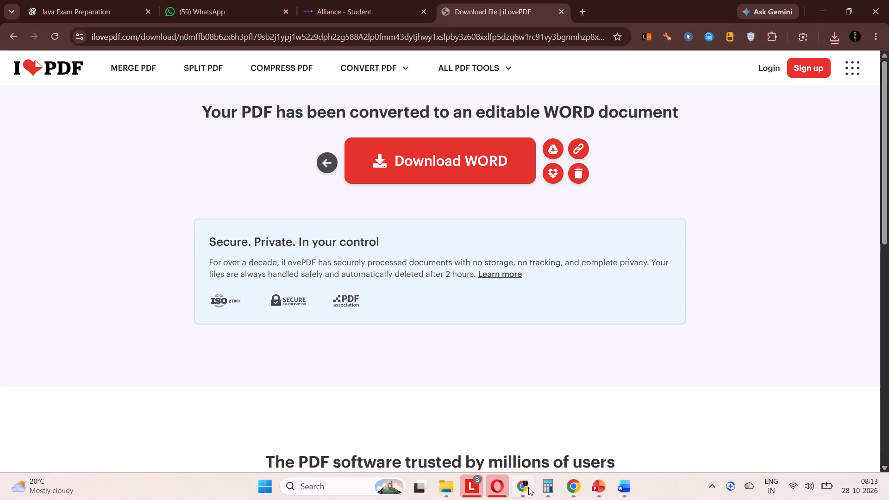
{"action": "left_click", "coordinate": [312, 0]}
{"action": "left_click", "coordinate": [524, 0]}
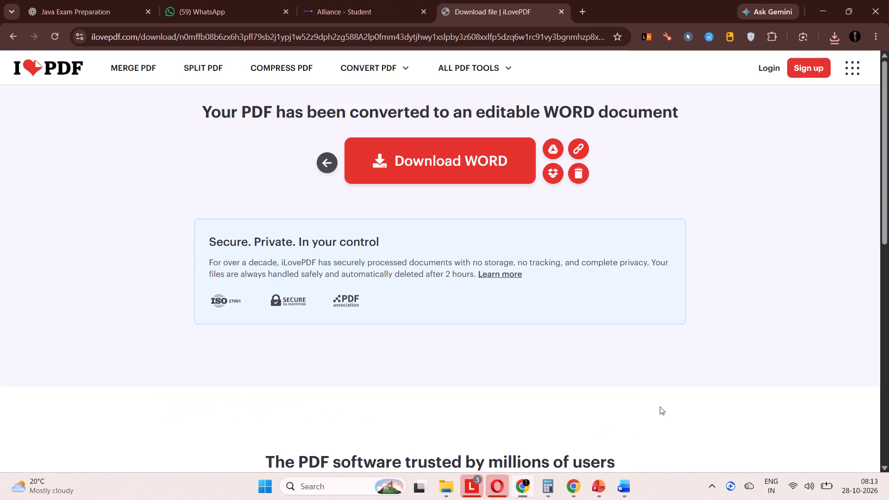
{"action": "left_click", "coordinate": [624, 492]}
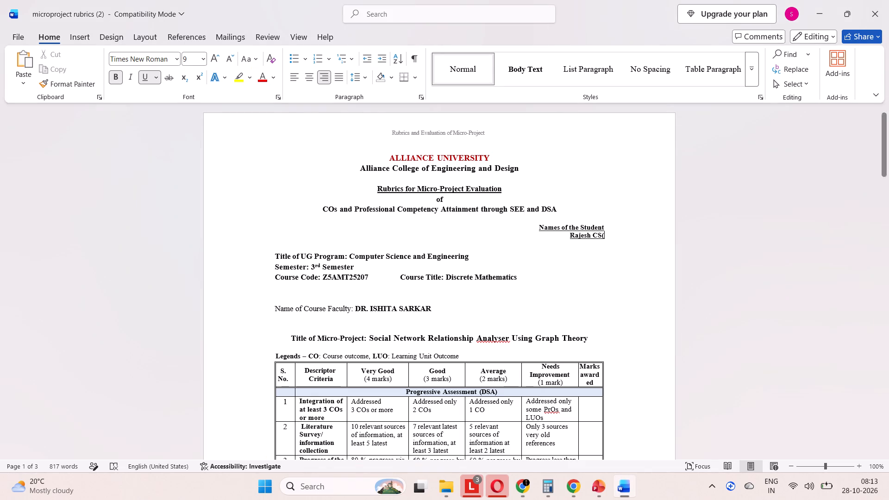
Open the recent document "Micro-Project Report Template (1) (1)", copy the fourth team member's bracketed roll number, and return to the rubrics document.
{"action": "left_click", "coordinate": [14, 40]}
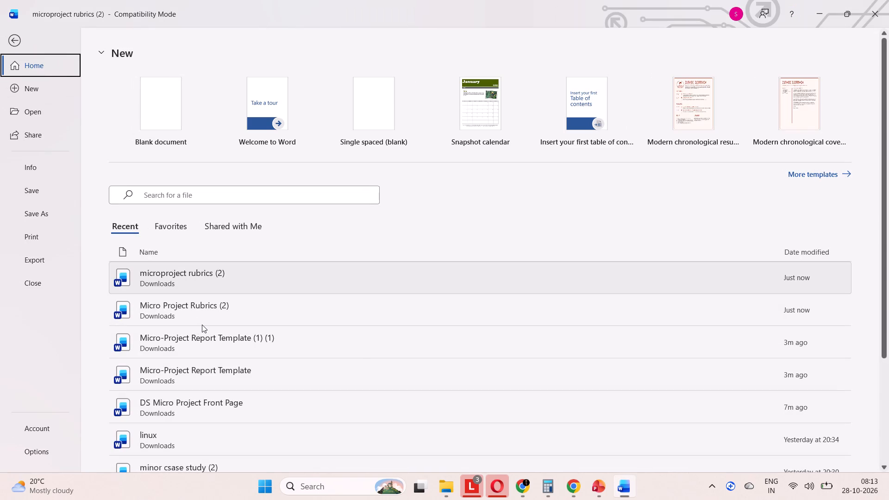
{"action": "left_click", "coordinate": [198, 344]}
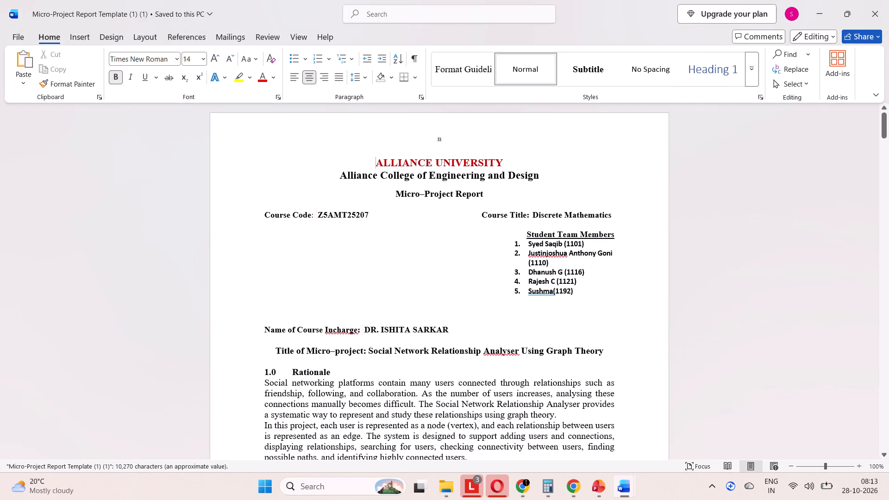
{"action": "left_click_drag", "start_coordinate": [578, 281], "coordinate": [555, 280]}
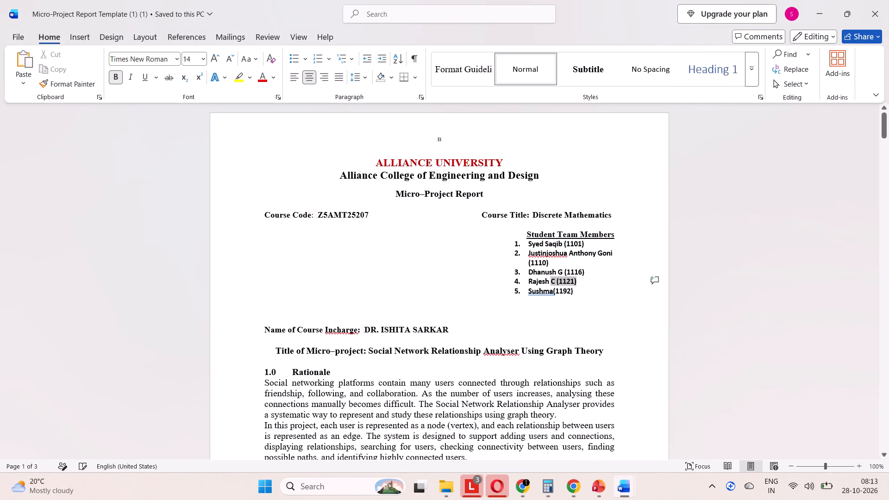
{"action": "left_click_drag", "start_coordinate": [555, 280], "coordinate": [556, 279]}
{"action": "key", "text": "ctrl+c"}
{"action": "key", "text": "alt+Tab"}
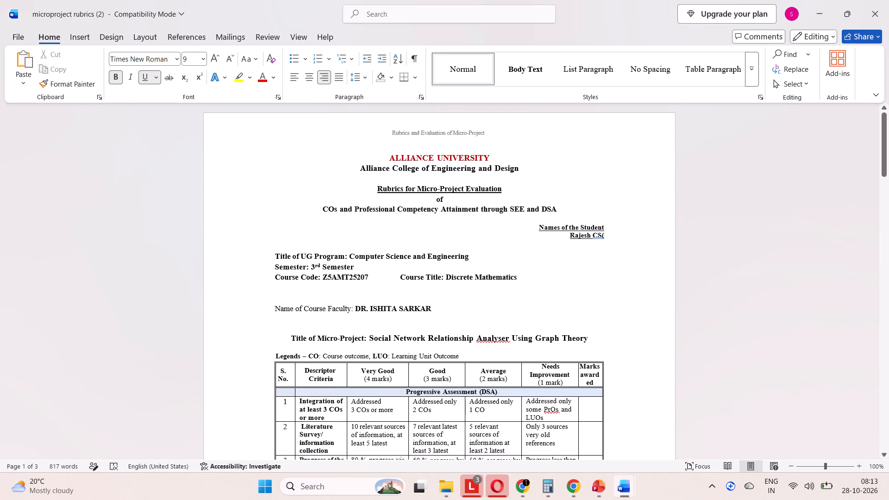
Retype the student's first name under "Names of the Student" and paste the copied roll number after it.
{"action": "key", "text": "BackSpace"}
{"action": "key", "text": "BackSpace"}
{"action": "key", "text": "BackSpace"}
{"action": "key", "text": "BackSpace"}
{"action": "key", "text": "BackSpace"}
{"action": "key", "text": "BackSpace"}
{"action": "key", "text": "BackSpace"}
{"action": "key", "text": "BackSpace"}
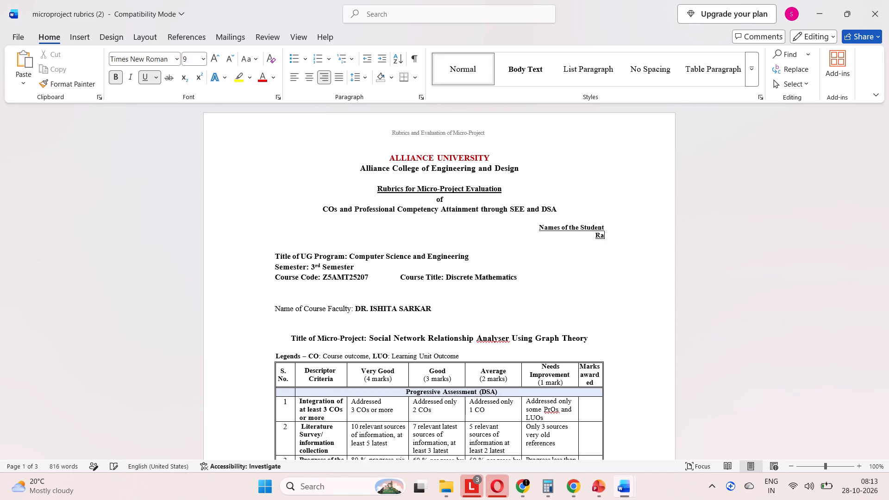
{"action": "type", "text": "jesh"}
{"action": "key", "text": "space"}
{"action": "key", "text": "ctrl+v"}
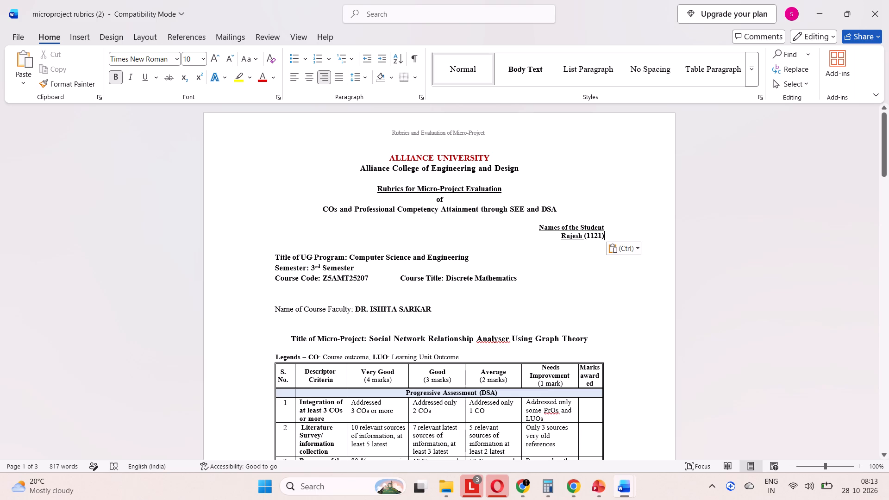
Insert the capital initial C between the student's first name and the bracketed roll number.
{"action": "key", "text": "Left"}
{"action": "key", "text": "Left"}
{"action": "key", "text": "Left"}
{"action": "key", "text": "Left"}
{"action": "key", "text": "Left"}
{"action": "key", "text": "Left"}
{"action": "key", "text": "space"}
{"action": "type", "text": "c"}
{"action": "key", "text": "space"}
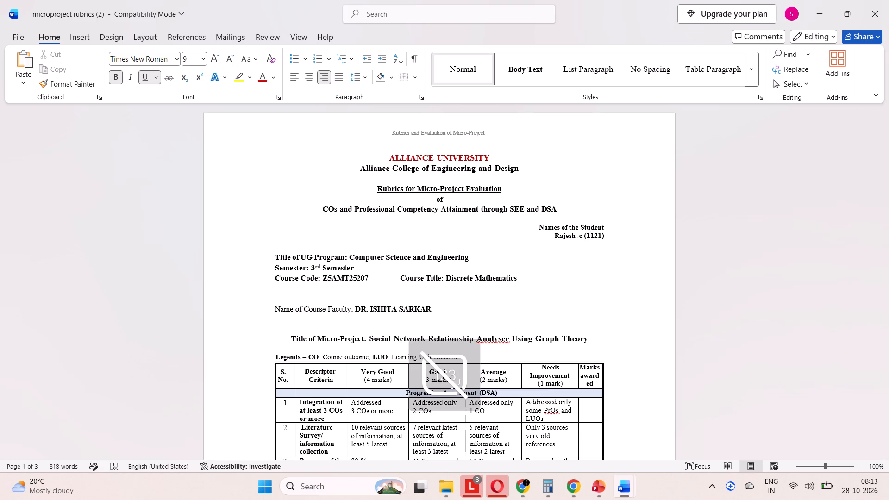
{"action": "key", "text": "BackSpace"}
{"action": "key", "text": "BackSpace"}
{"action": "key", "text": "shift+c"}
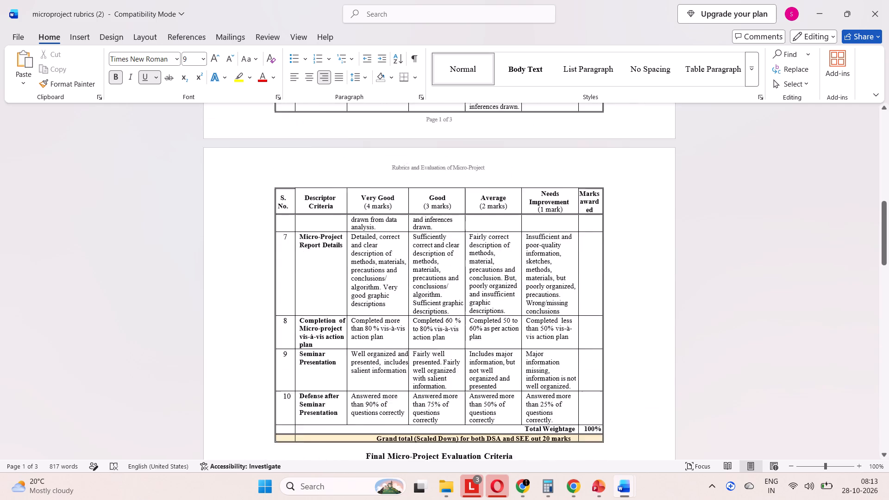
Print the whole rubrics document to a PDF in Downloads named "maths rajesh".
{"action": "key", "text": "ctrl+p"}
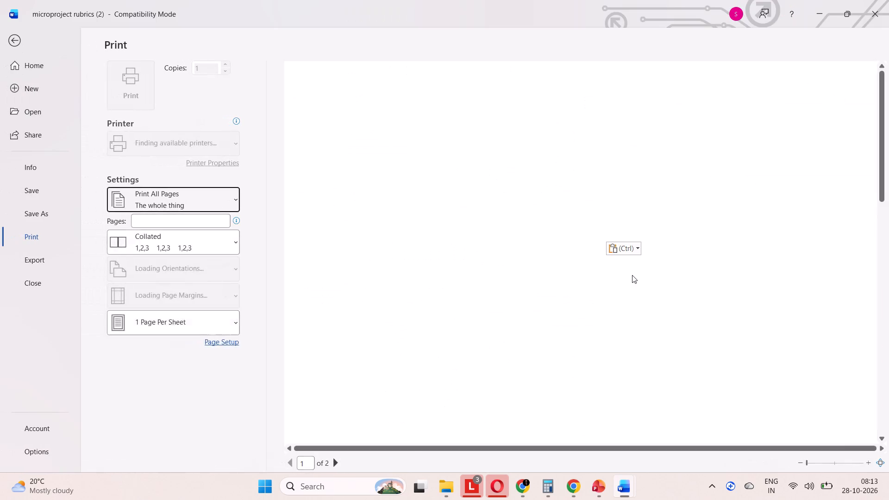
{"action": "left_click", "coordinate": [125, 101]}
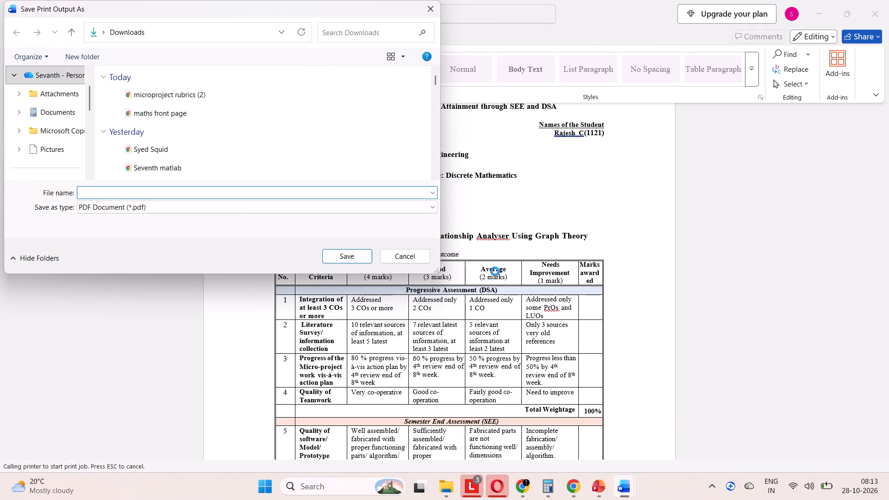
{"action": "type", "text": "maths rajesh"}
{"action": "key", "text": "space"}
{"action": "key", "text": "Return"}
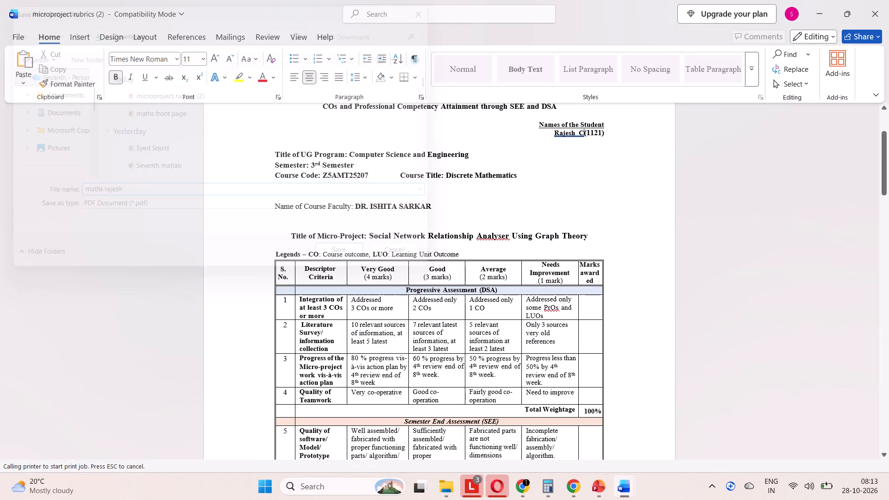
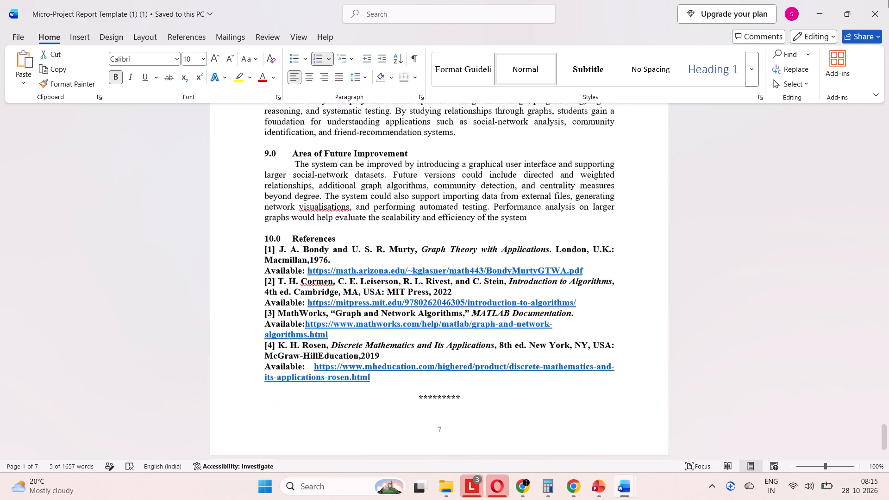
Close the "Micro-Project Report Template (1) (1)" document and return to the Chrome browser window.
{"action": "left_click", "coordinate": [888, 0]}
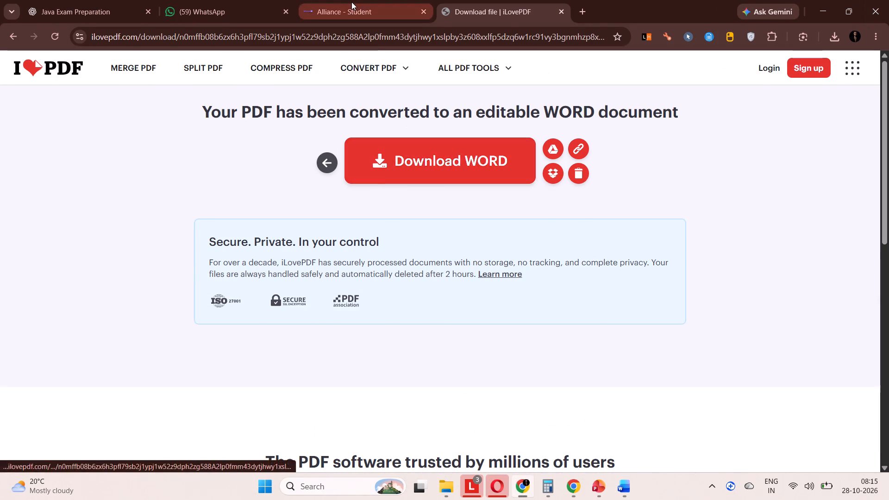
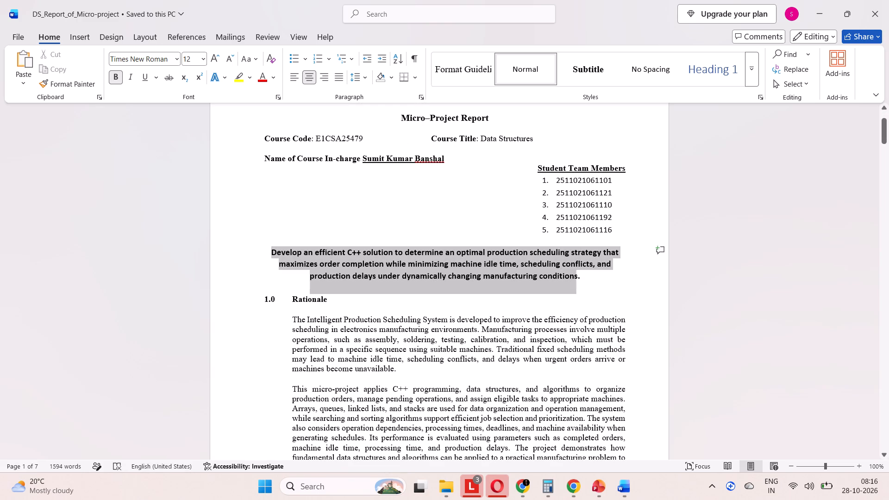
Replace the micro-project title in the rubrics document with the bold C++ production scheduling title copied from DS_Report_of_Micro-project.
{"action": "left_click_drag", "start_coordinate": [566, 277], "coordinate": [581, 275]}
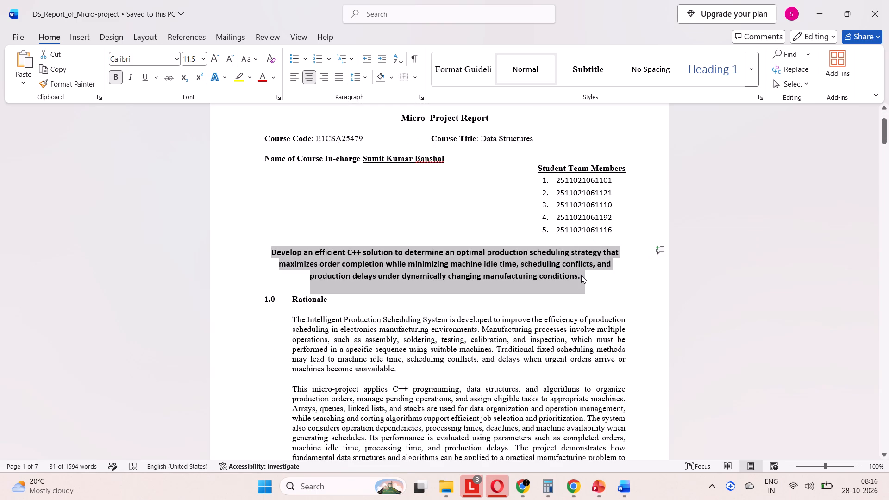
{"action": "key", "text": "ctrl+c"}
{"action": "key", "text": "ctrl+c"}
{"action": "left_click", "coordinate": [581, 275]}
{"action": "key", "text": "alt+Tab"}
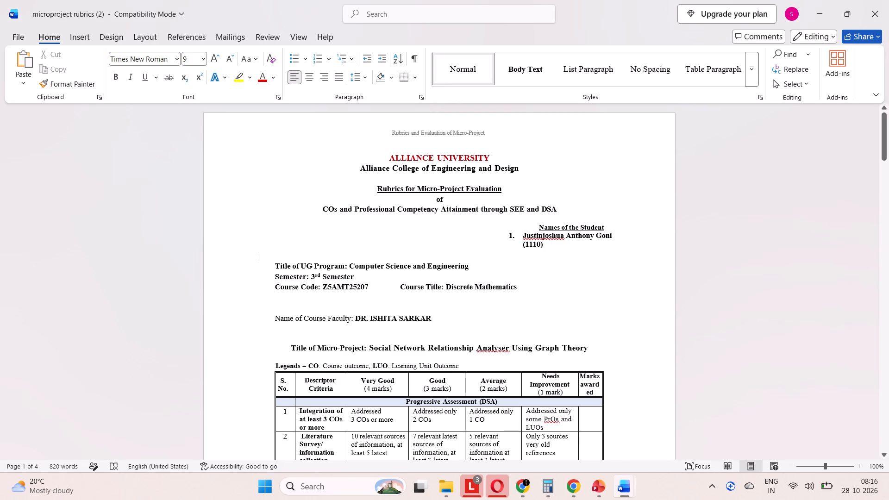
{"action": "left_click_drag", "start_coordinate": [368, 350], "coordinate": [546, 369]}
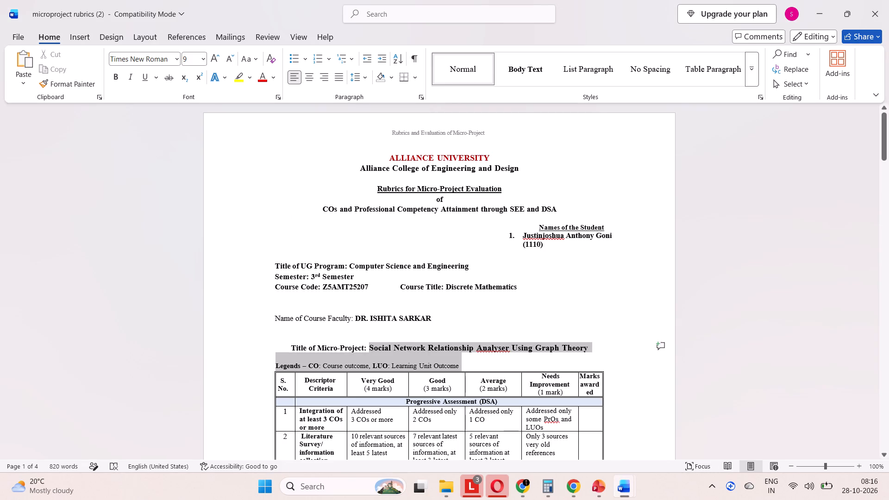
{"action": "left_click_drag", "start_coordinate": [546, 369], "coordinate": [588, 347]}
{"action": "key", "text": "ctrl+v"}
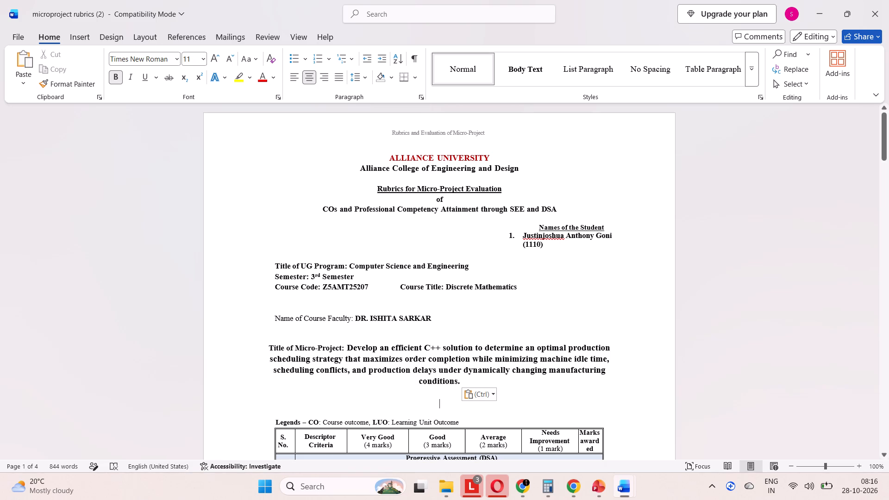
Replace the course faculty name in the rubrics with the course in-charge's name copied from the Data Structures report.
{"action": "left_click", "coordinate": [438, 314]}
{"action": "key", "text": "ctrl+BackSpace"}
{"action": "key", "text": "ctrl+BackSpace"}
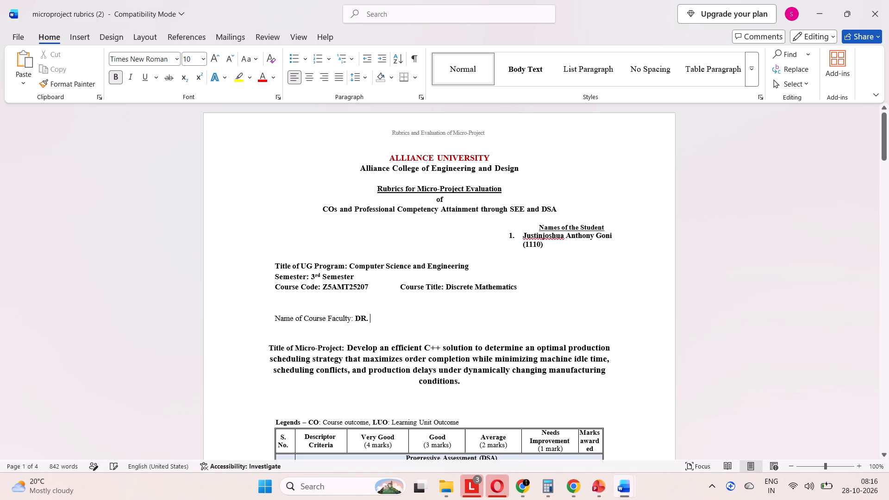
{"action": "key", "text": "ctrl+BackSpace"}
{"action": "key", "text": "ctrl+BackSpace"}
{"action": "key", "text": "alt+Tab"}
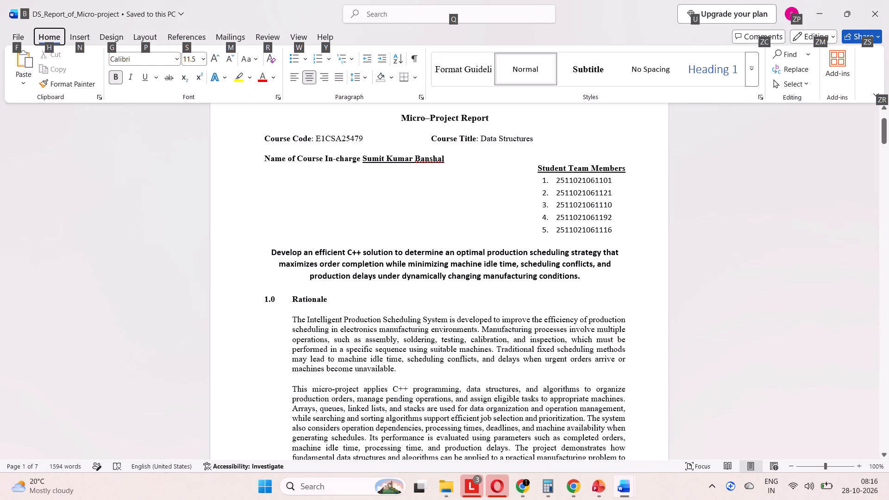
{"action": "left_click_drag", "start_coordinate": [362, 158], "coordinate": [454, 159]}
{"action": "key", "text": "ctrl+c"}
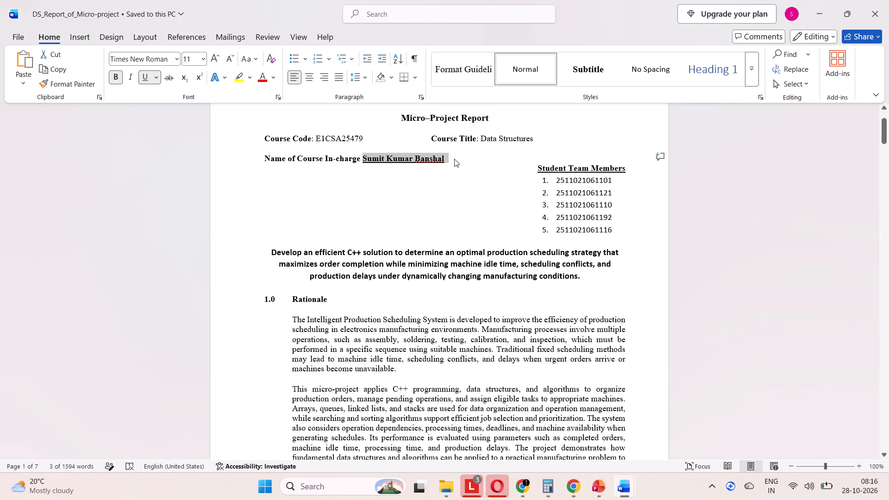
{"action": "key", "text": "alt+Tab"}
{"action": "key", "text": "ctrl+v"}
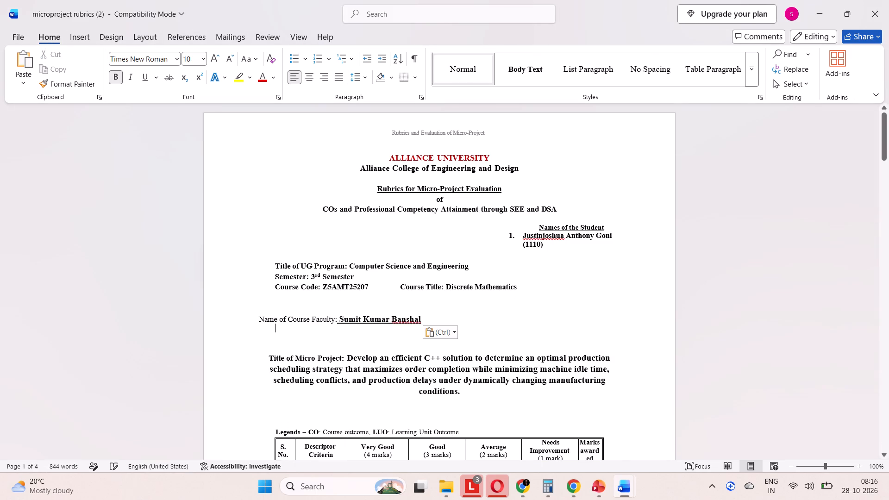
Make the whole "Name of Course Faculty" line bold.
{"action": "triple_click", "coordinate": [287, 316]}
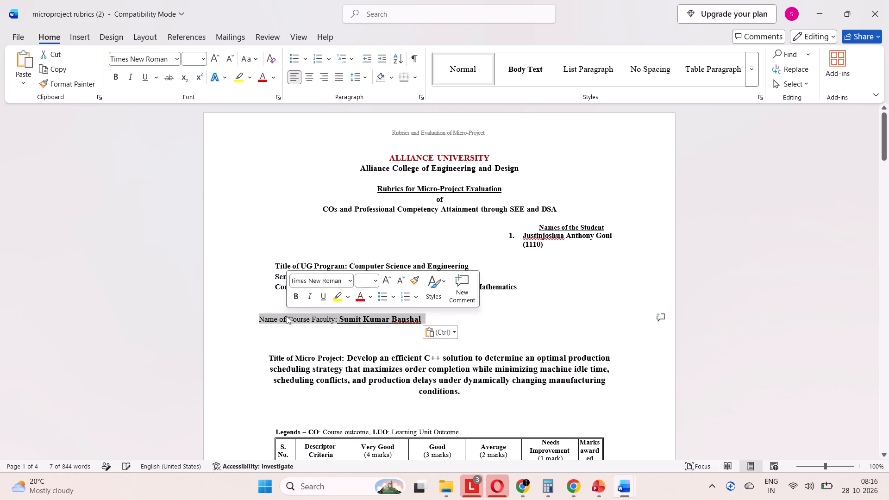
{"action": "left_click", "coordinate": [300, 296]}
{"action": "left_click", "coordinate": [343, 343]}
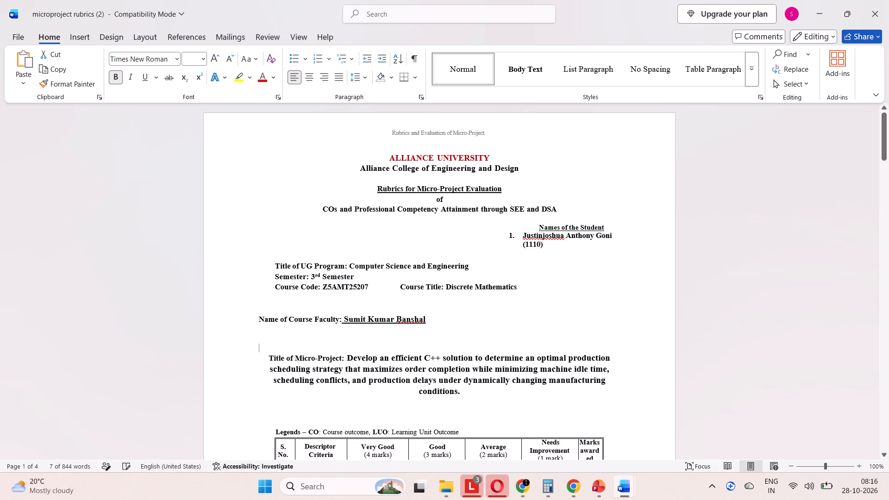
Replace the course code in the rubrics with E1CSA25479, copied from the Data Structures report.
{"action": "key", "text": "alt+Tab"}
{"action": "left_click", "coordinate": [407, 199]}
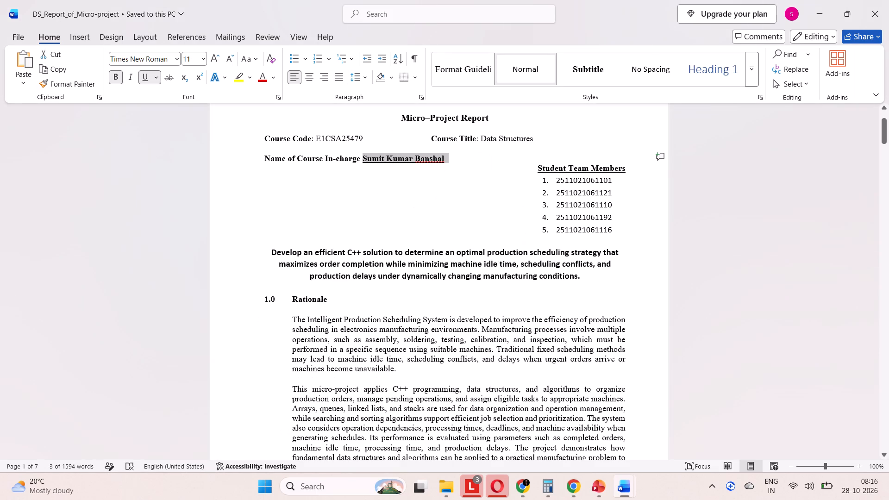
{"action": "left_click_drag", "start_coordinate": [314, 138], "coordinate": [363, 138]}
{"action": "key", "text": "ctrl+c"}
{"action": "key", "text": "alt+Tab"}
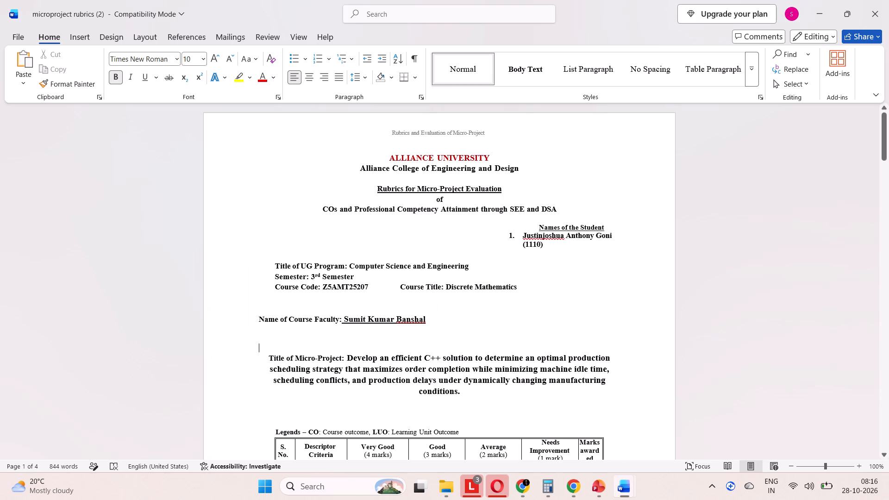
{"action": "left_click", "coordinate": [372, 285]}
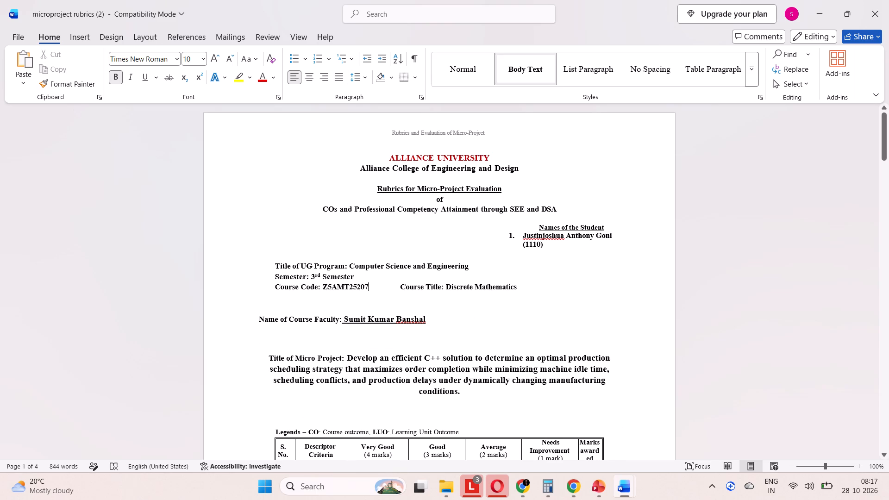
{"action": "key", "text": "ctrl+BackSpace"}
{"action": "key", "text": "ctrl+v"}
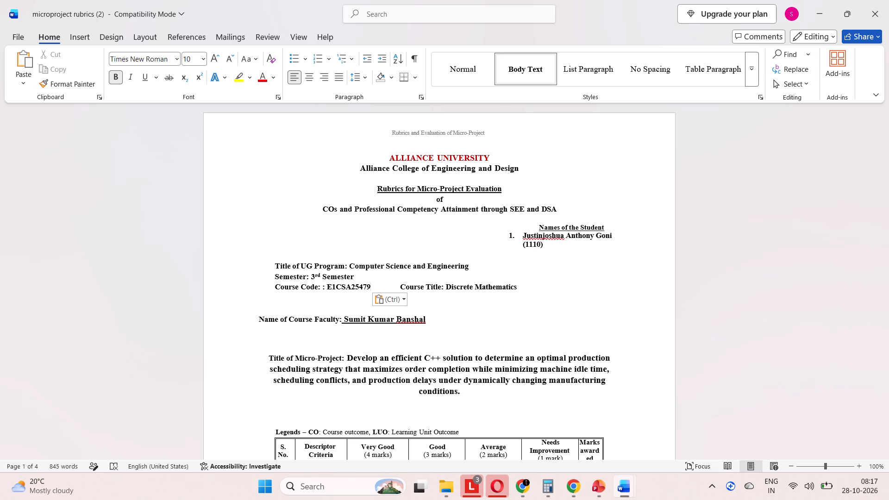
Replace the student entry under "Names of the Student" with the new student's first name and the initial G.
{"action": "left_click_drag", "start_coordinate": [544, 244], "coordinate": [504, 229]}
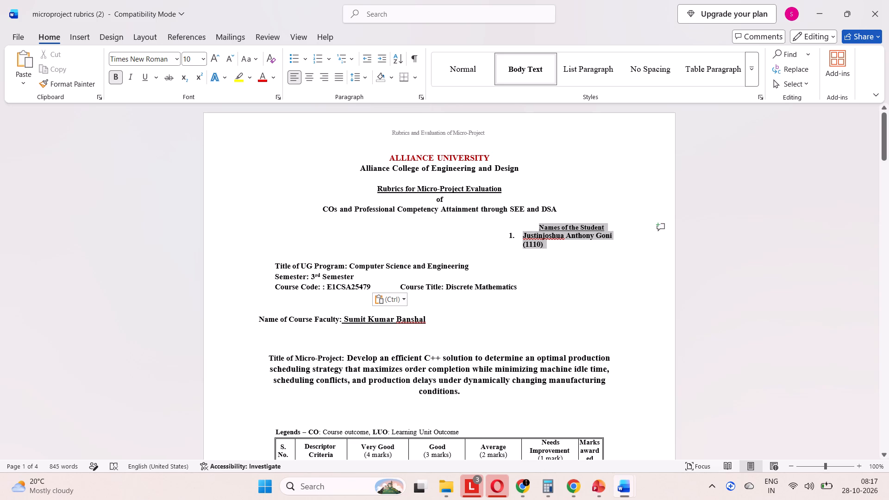
{"action": "left_click_drag", "start_coordinate": [504, 229], "coordinate": [511, 238]}
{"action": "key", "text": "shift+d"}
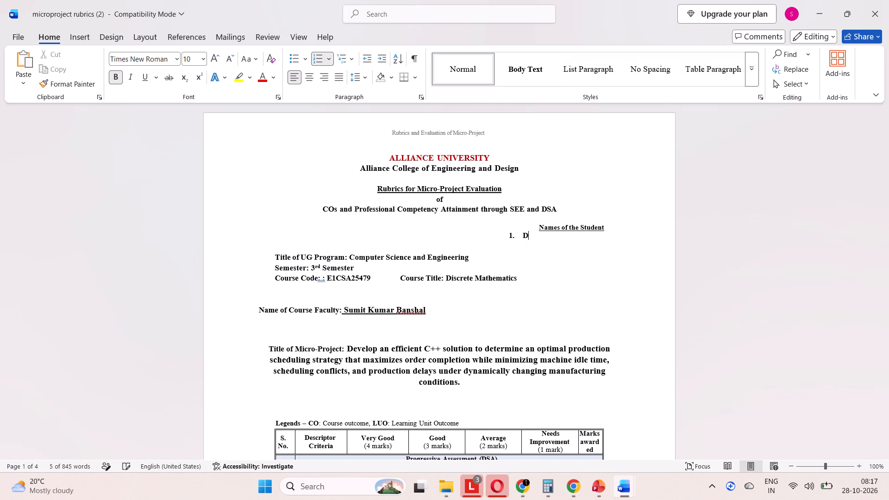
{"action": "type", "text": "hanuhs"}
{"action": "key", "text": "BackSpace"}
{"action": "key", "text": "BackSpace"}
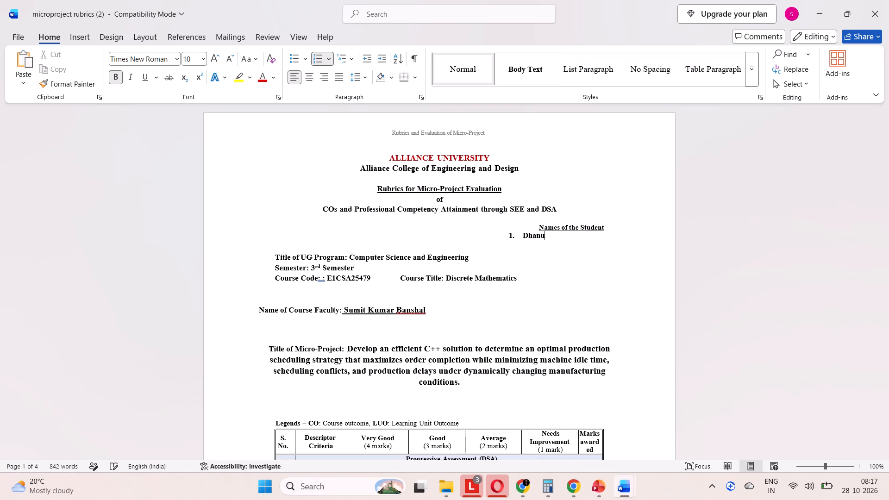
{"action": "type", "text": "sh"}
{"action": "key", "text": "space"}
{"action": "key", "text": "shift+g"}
Add the last four digits of the fifth team member's roll number in brackets after the student's name.
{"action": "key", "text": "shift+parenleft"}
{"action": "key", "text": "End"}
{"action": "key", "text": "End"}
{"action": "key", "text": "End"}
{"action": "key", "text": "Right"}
{"action": "left_click", "coordinate": [575, 235]}
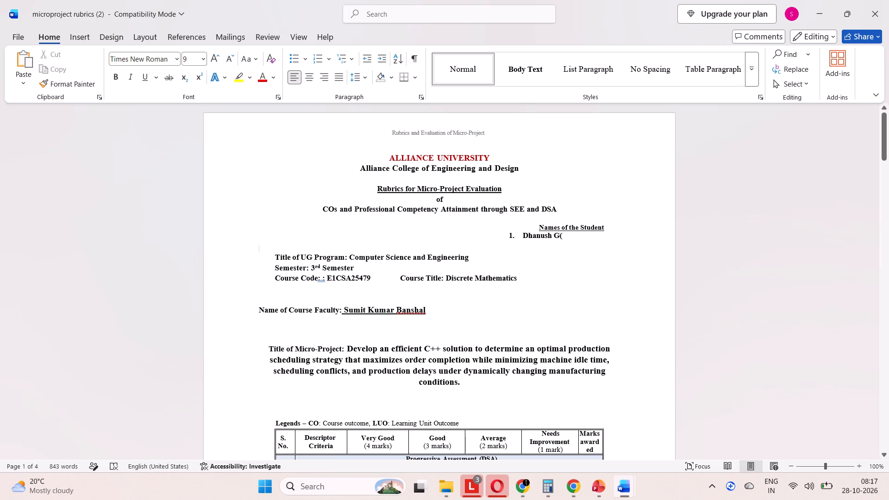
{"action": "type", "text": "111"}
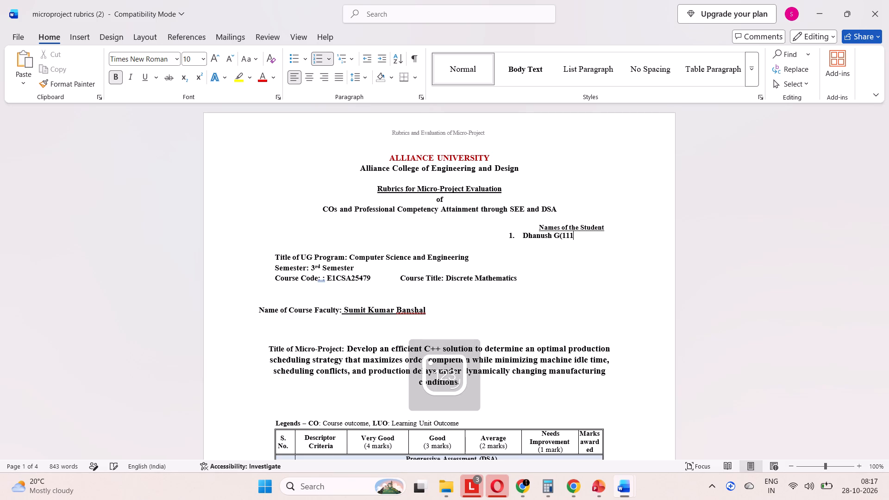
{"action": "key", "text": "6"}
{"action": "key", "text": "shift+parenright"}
Increase the indent of the numbered student entry by one level.
{"action": "left_click", "coordinate": [501, 236]}
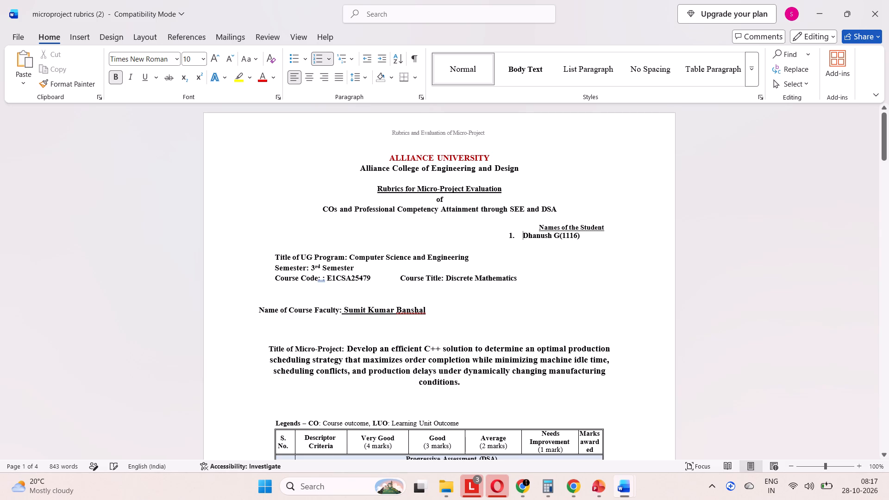
{"action": "left_click", "coordinate": [386, 55]}
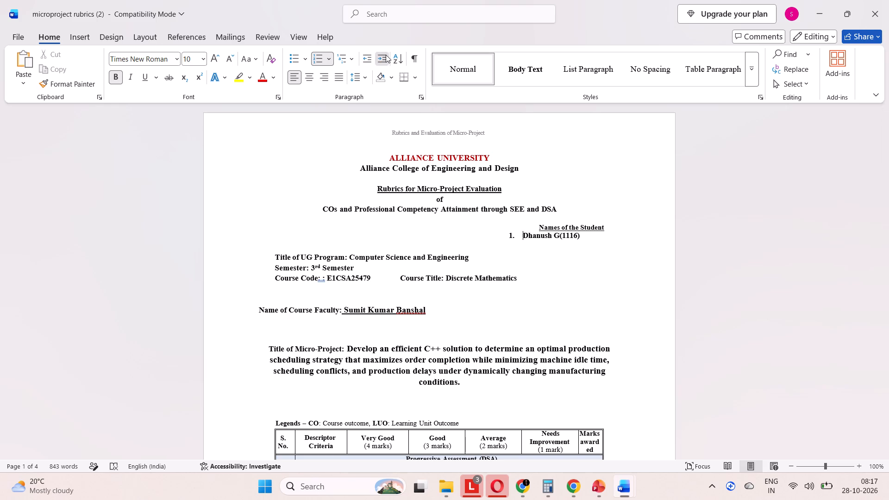
{"action": "left_click", "coordinate": [476, 177]}
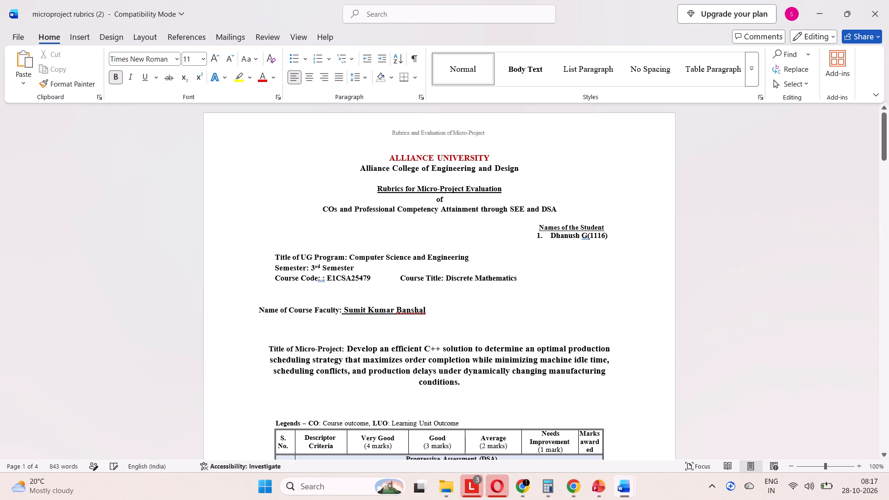
{"action": "left_click", "coordinate": [504, 236]}
Replace the course title in the rubrics with "Data Structures", copied from the Data Structures report.
{"action": "key", "text": "alt+Tab"}
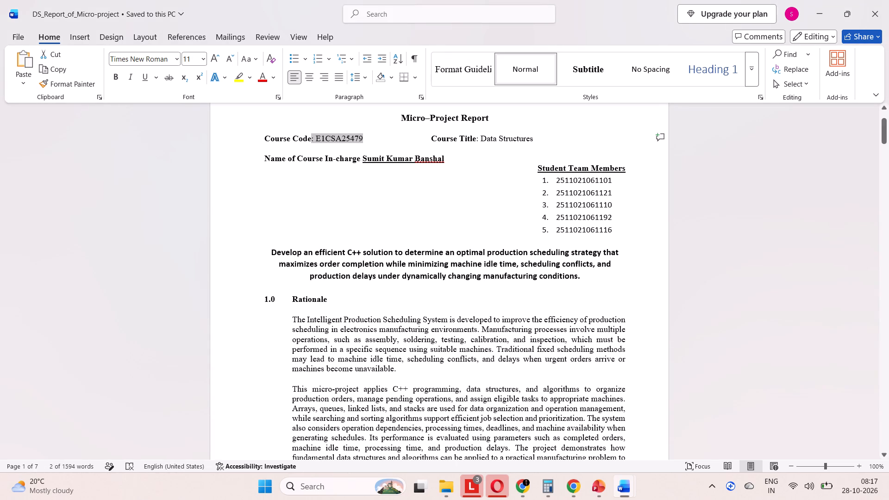
{"action": "scroll", "coordinate": [434, 193], "scroll_direction": "up", "scroll_amount": 1}
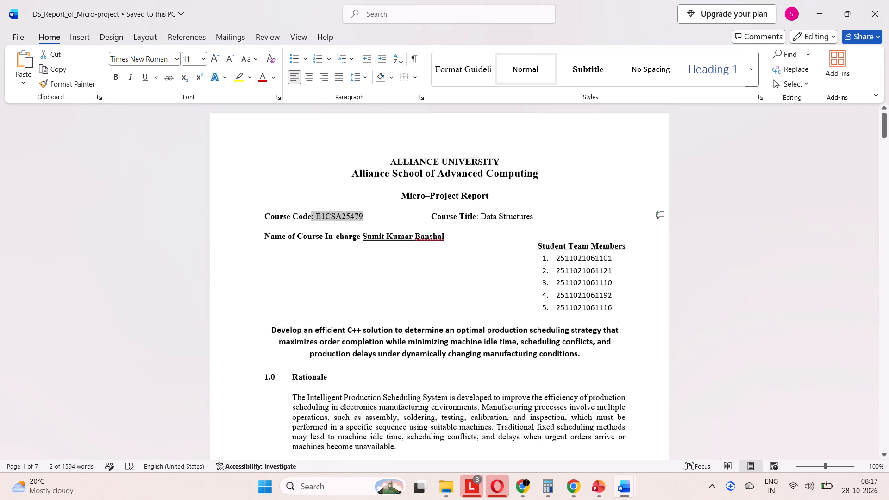
{"action": "left_click_drag", "start_coordinate": [481, 217], "coordinate": [534, 217]}
{"action": "key", "text": "ctrl+c"}
{"action": "key", "text": "alt+Tab"}
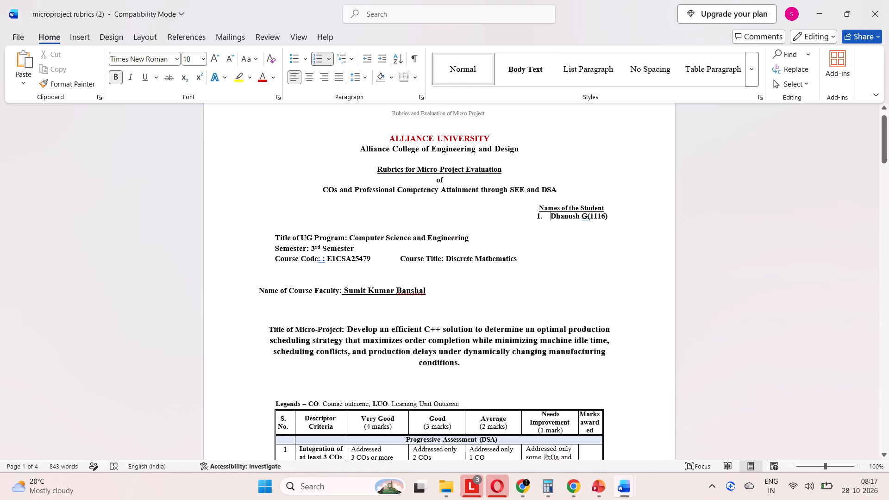
{"action": "left_click_drag", "start_coordinate": [445, 258], "coordinate": [460, 256]}
{"action": "left_click_drag", "start_coordinate": [460, 256], "coordinate": [507, 258]}
{"action": "key", "text": "ctrl+v"}
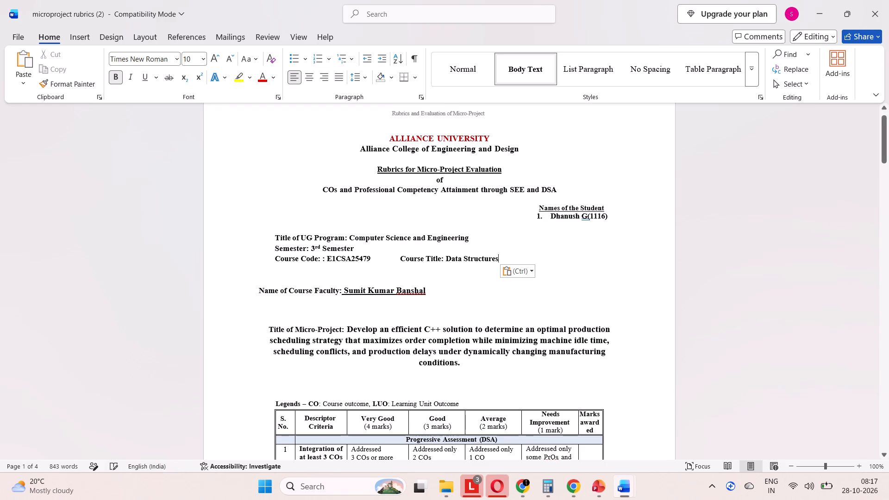
{"action": "left_click", "coordinate": [441, 230]}
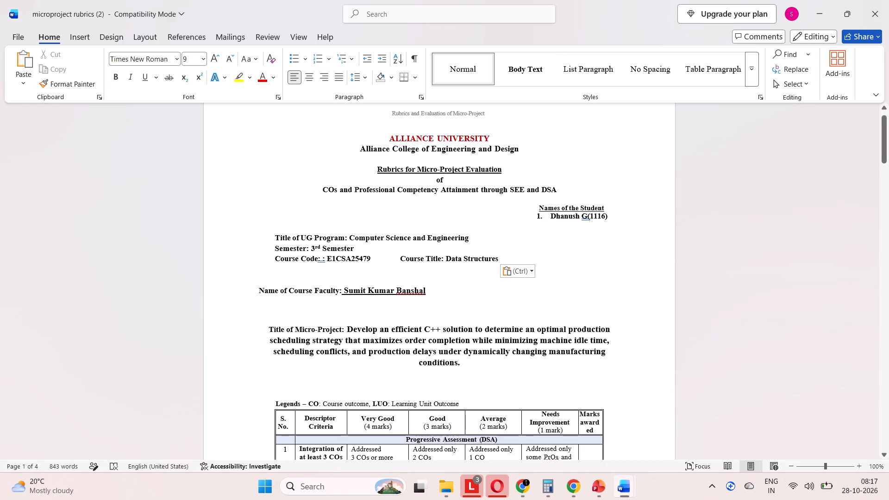
Select the three course outcomes under "Course Outcomes Addressed" in the Data Structures report.
{"action": "scroll", "coordinate": [495, 231], "scroll_direction": "down", "scroll_amount": 1}
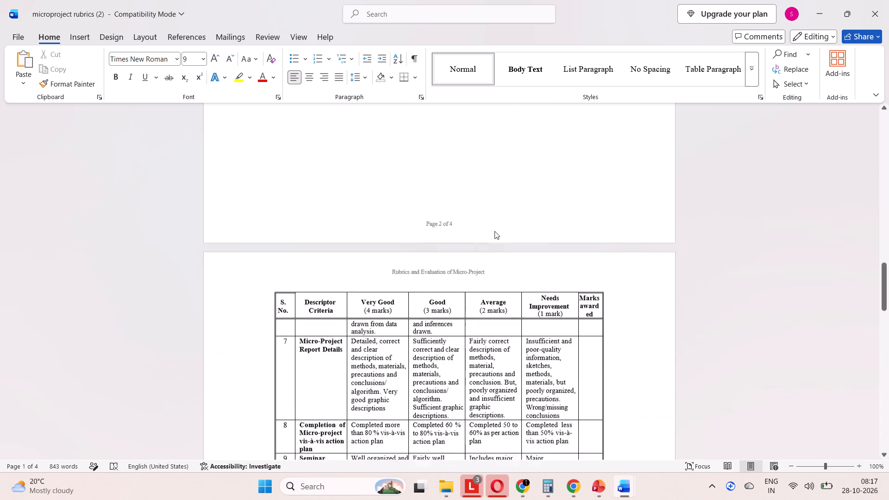
{"action": "scroll", "coordinate": [495, 231], "scroll_direction": "down", "scroll_amount": 1}
{"action": "key", "text": "alt+Tab"}
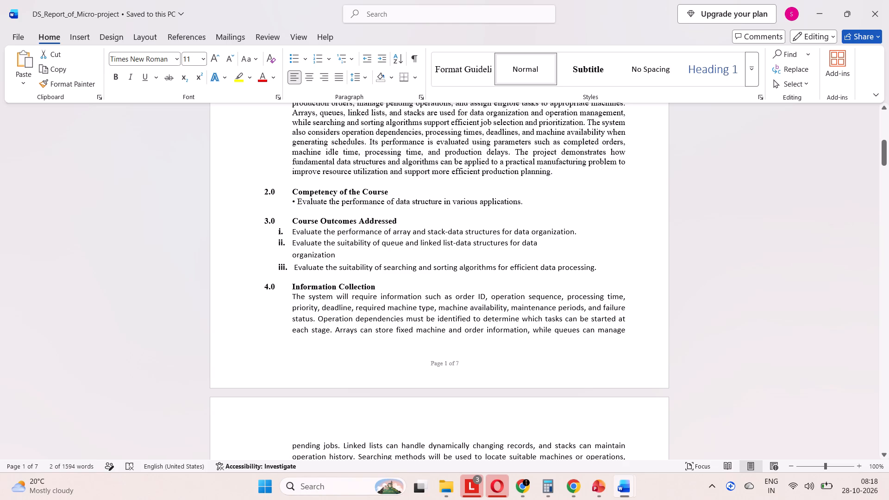
{"action": "left_click_drag", "start_coordinate": [290, 232], "coordinate": [586, 275]}
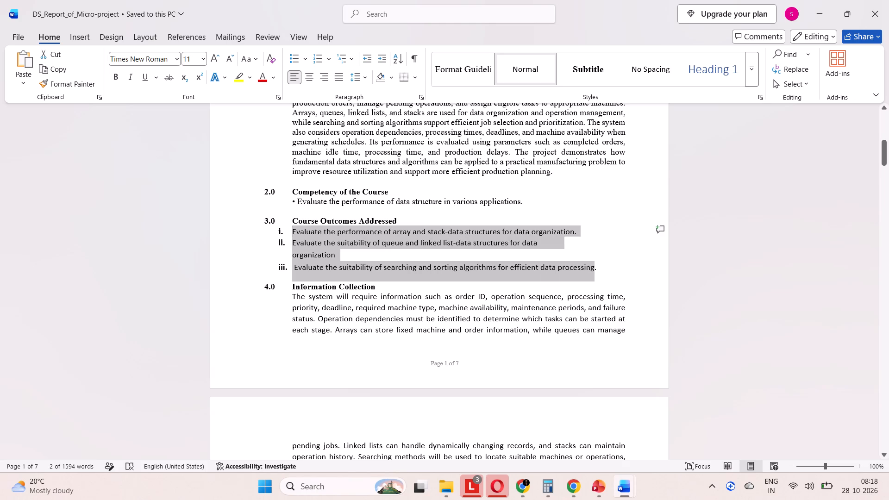
{"action": "left_click_drag", "start_coordinate": [586, 275], "coordinate": [597, 267]}
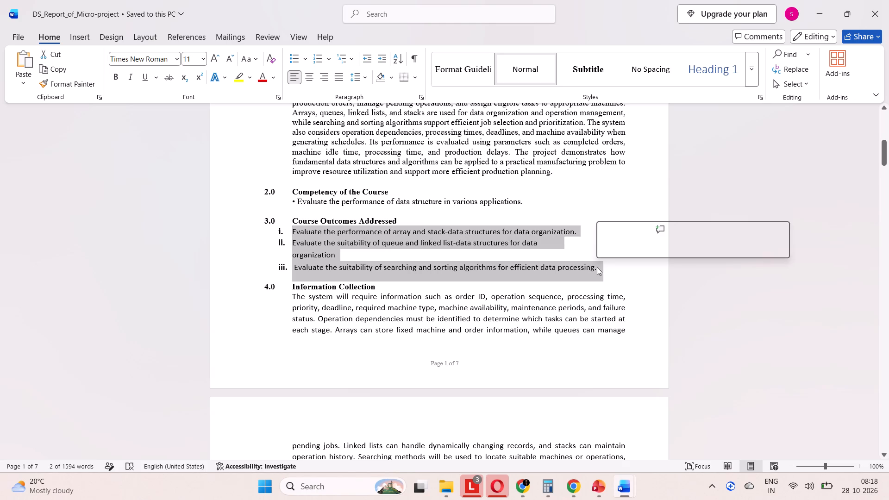
Look through the remaining sections of the Data Structures report up to the references, returning to the selected course outcomes.
{"action": "scroll", "coordinate": [597, 267], "scroll_direction": "down", "scroll_amount": 1}
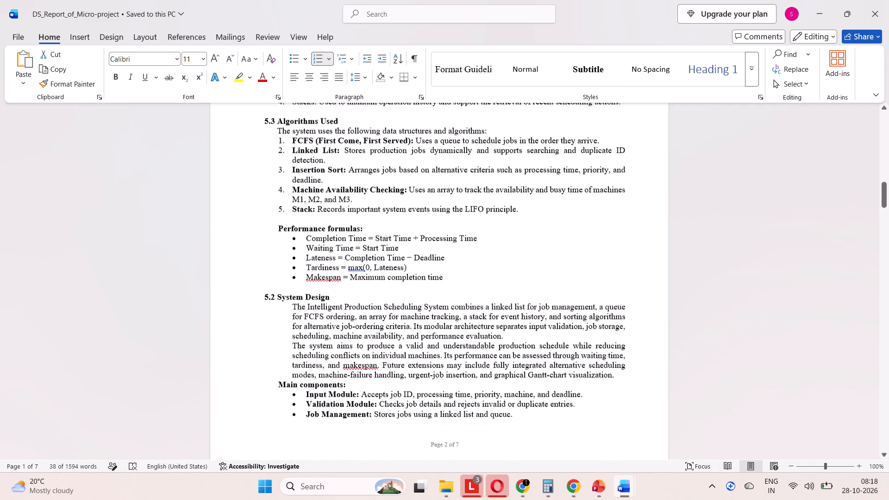
{"action": "scroll", "coordinate": [597, 267], "scroll_direction": "down", "scroll_amount": 2}
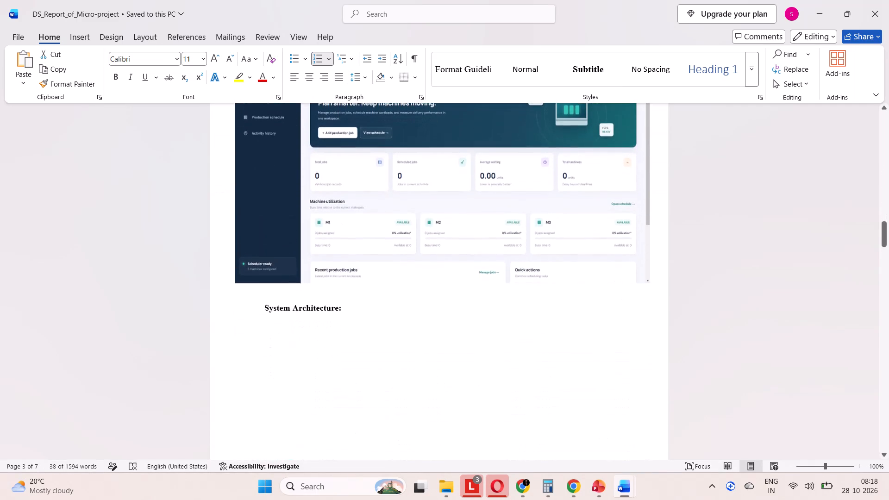
{"action": "scroll", "coordinate": [597, 267], "scroll_direction": "down", "scroll_amount": 2}
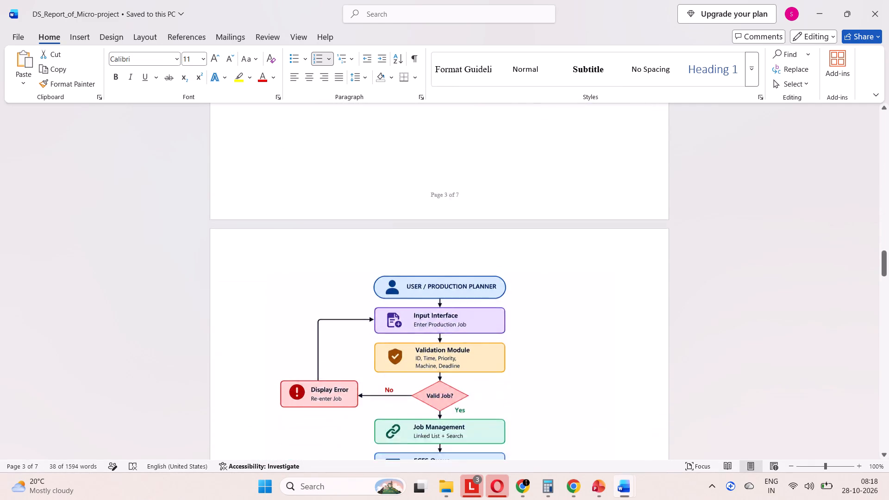
{"action": "scroll", "coordinate": [597, 267], "scroll_direction": "down", "scroll_amount": 1}
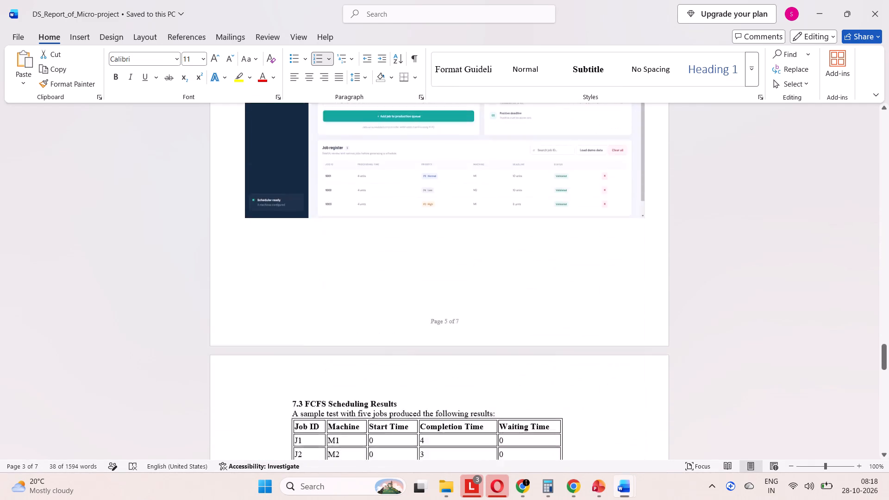
{"action": "scroll", "coordinate": [597, 267], "scroll_direction": "down", "scroll_amount": 1}
{"action": "scroll", "coordinate": [597, 267], "scroll_direction": "up", "scroll_amount": 1}
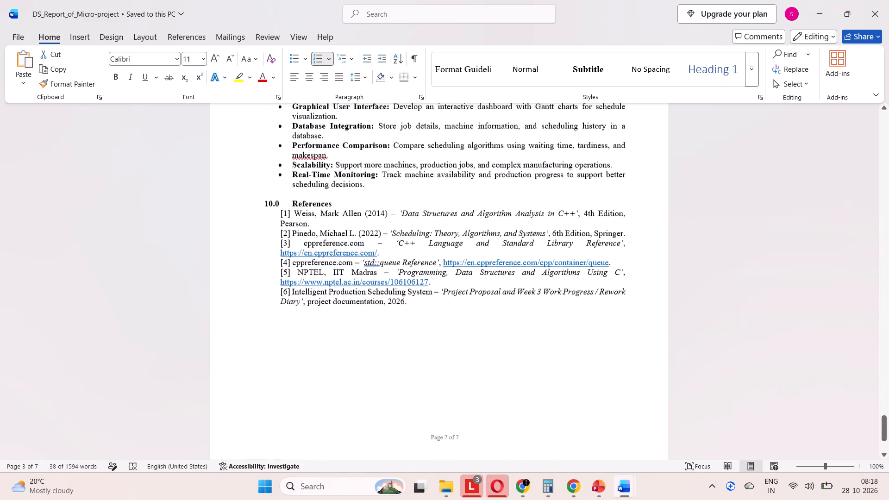
{"action": "scroll", "coordinate": [597, 267], "scroll_direction": "up", "scroll_amount": 1}
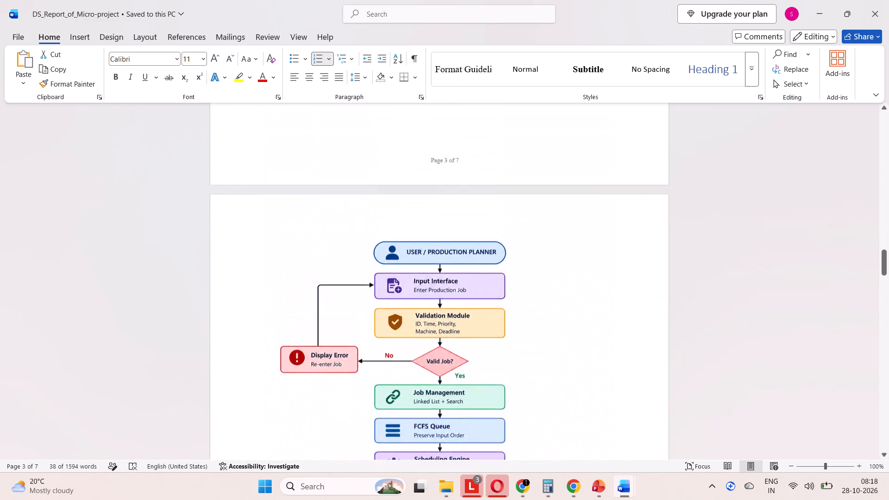
{"action": "scroll", "coordinate": [597, 267], "scroll_direction": "up", "scroll_amount": 1}
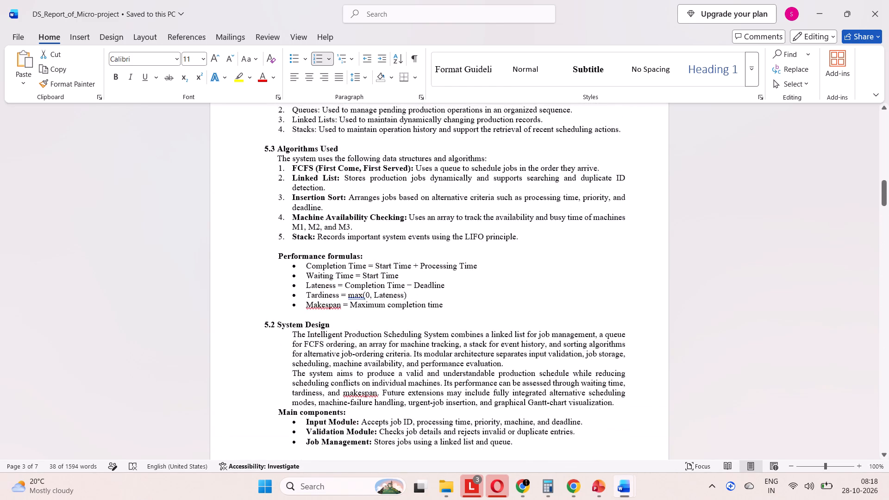
{"action": "scroll", "coordinate": [597, 267], "scroll_direction": "up", "scroll_amount": 1}
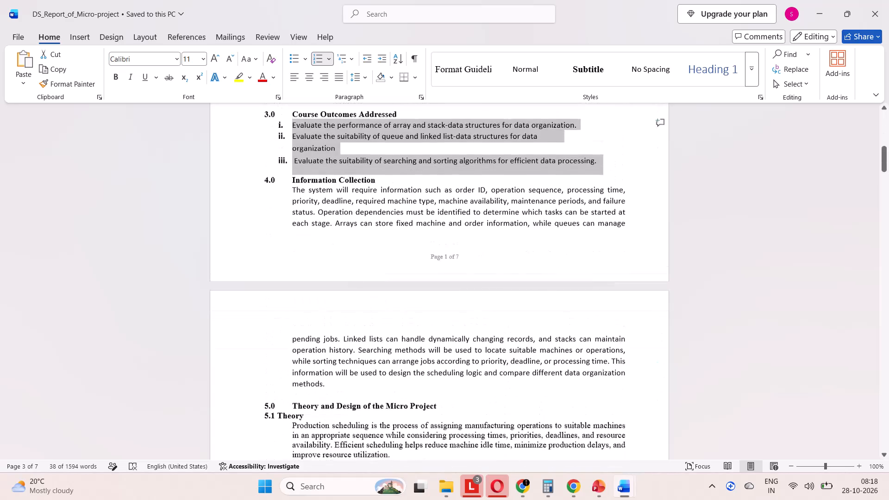
{"action": "scroll", "coordinate": [597, 267], "scroll_direction": "up", "scroll_amount": 1}
Replace the CO-1, CO-3 and CO-4 entries under "Final Micro-Project Evaluation Criteria" in the rubrics with the three outcomes selected in the report.
{"action": "key", "text": "ctrl+c"}
{"action": "key", "text": "alt+Tab"}
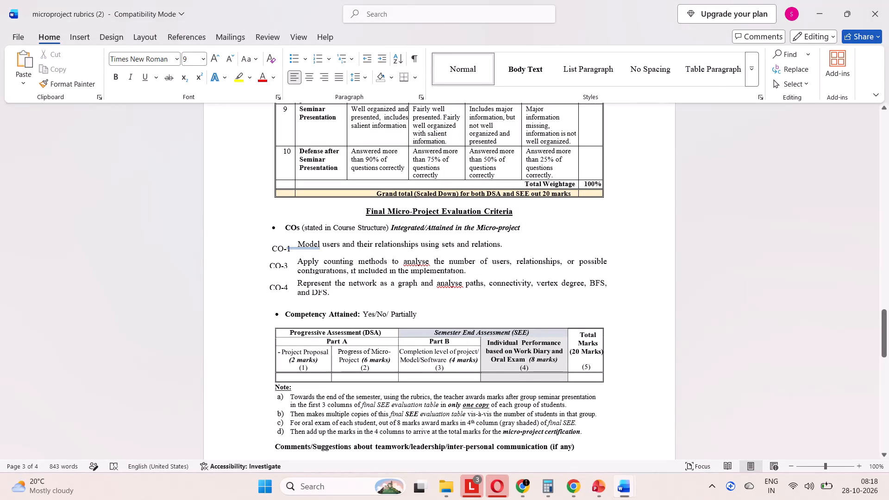
{"action": "left_click_drag", "start_coordinate": [333, 294], "coordinate": [282, 261]}
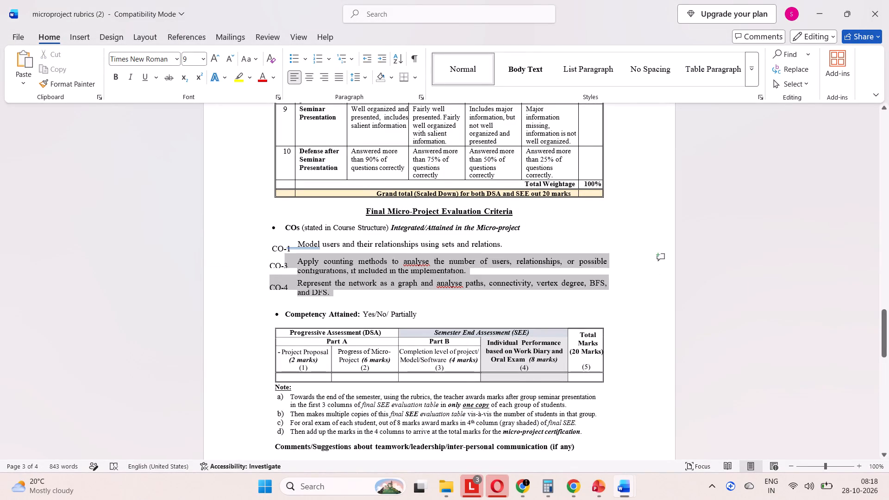
{"action": "left_click_drag", "start_coordinate": [282, 261], "coordinate": [269, 252]}
{"action": "key", "text": "ctrl+v"}
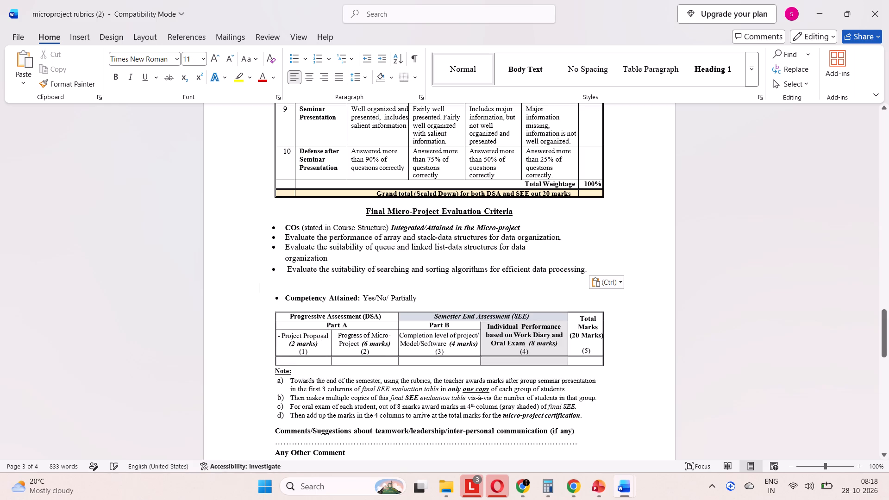
Change the three pasted course outcomes from bullets to a numbered list 1 to 3.
{"action": "left_click_drag", "start_coordinate": [270, 239], "coordinate": [579, 267]}
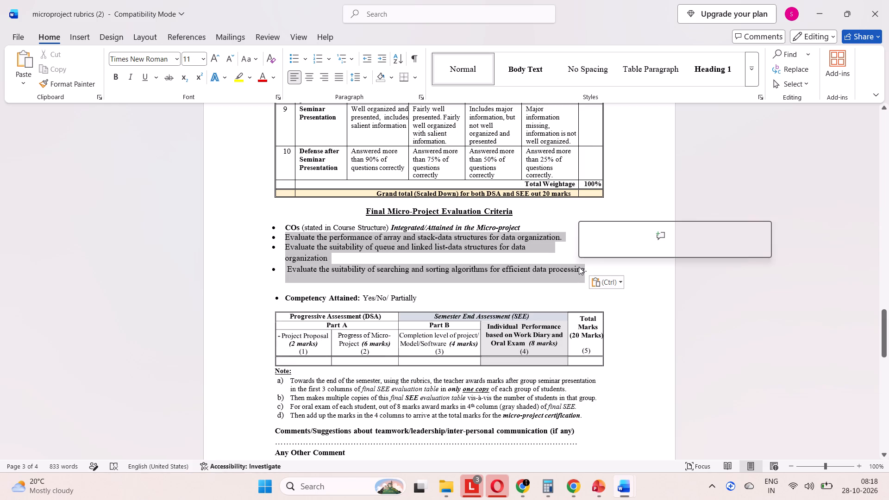
{"action": "left_click", "coordinate": [324, 60]}
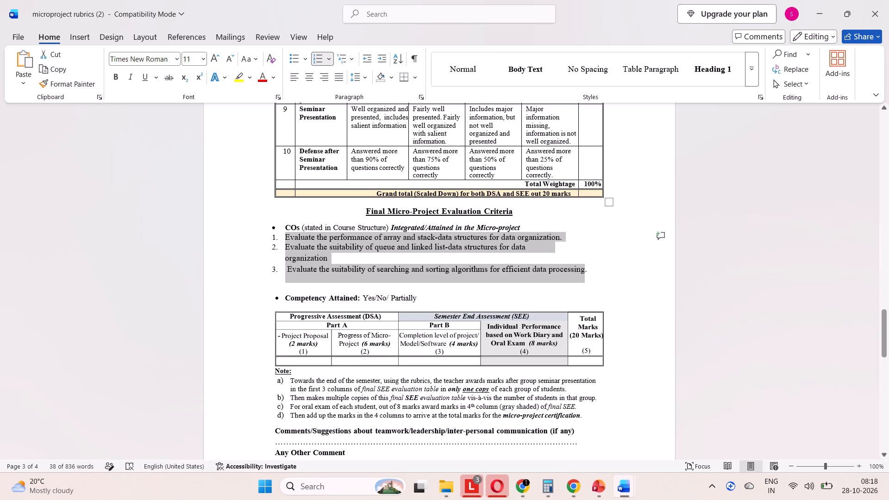
{"action": "left_click", "coordinate": [300, 252]}
Review the updated rubrics document from the header details through the assessment table to the evaluation criteria.
{"action": "scroll", "coordinate": [300, 252], "scroll_direction": "up", "scroll_amount": 2}
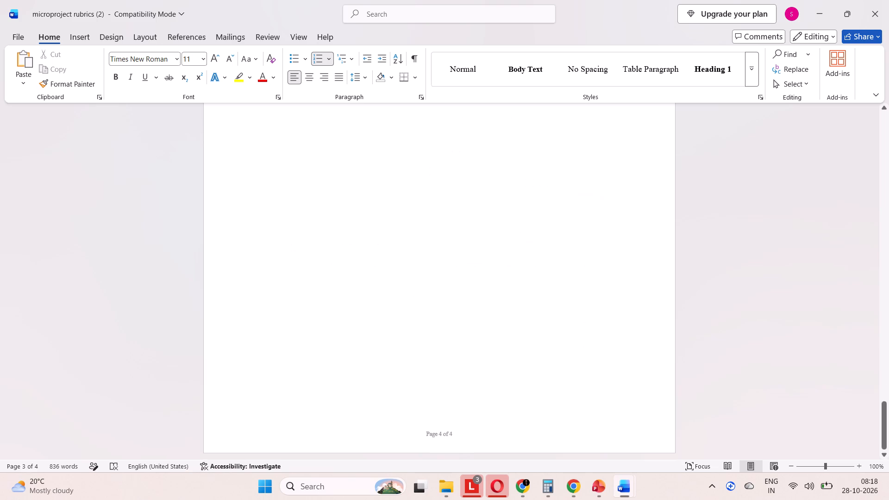
{"action": "scroll", "coordinate": [300, 252], "scroll_direction": "up", "scroll_amount": 2}
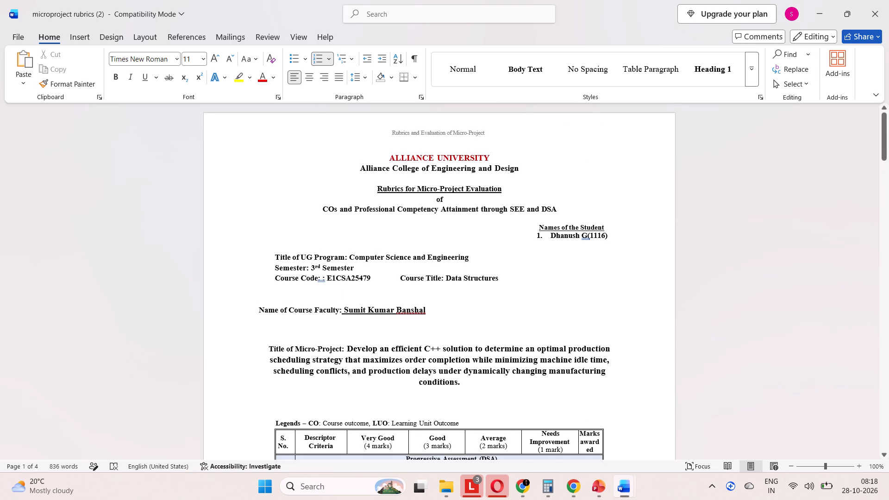
{"action": "scroll", "coordinate": [570, 277], "scroll_direction": "down", "scroll_amount": 3}
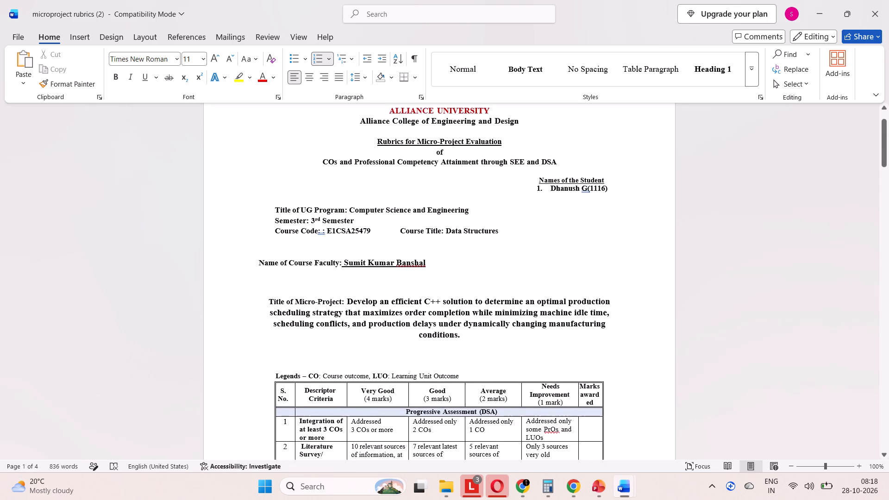
{"action": "scroll", "coordinate": [570, 277], "scroll_direction": "down", "scroll_amount": 1}
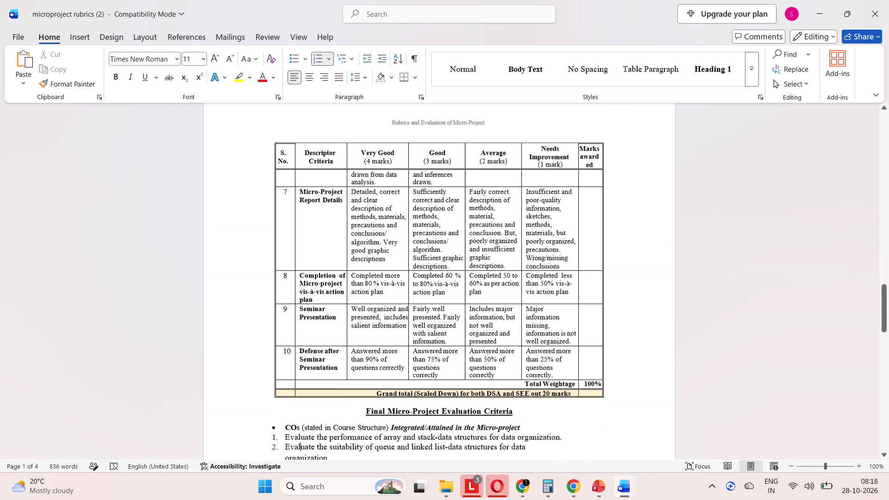
{"action": "scroll", "coordinate": [570, 277], "scroll_direction": "down", "scroll_amount": 1}
{"action": "scroll", "coordinate": [570, 277], "scroll_direction": "up", "scroll_amount": 17}
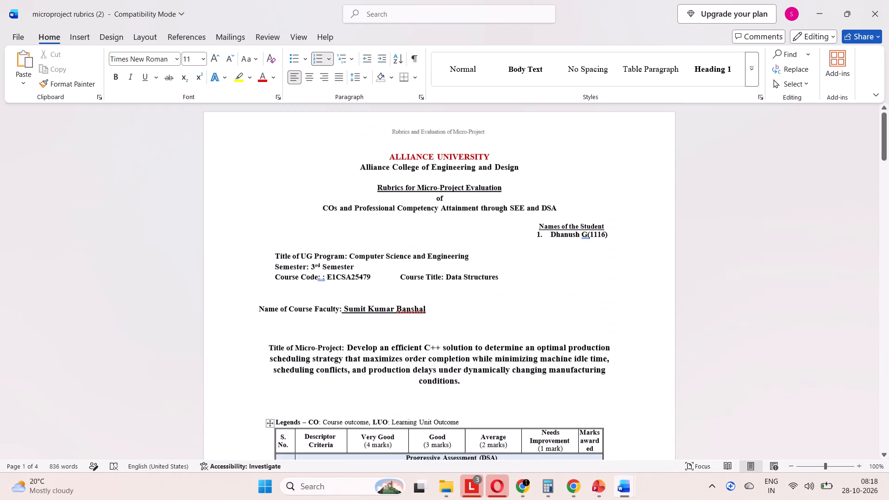
Print the rubrics to a PDF in Downloads, named with the student's first name followed by "Data strctures".
{"action": "key", "text": "ctrl+p"}
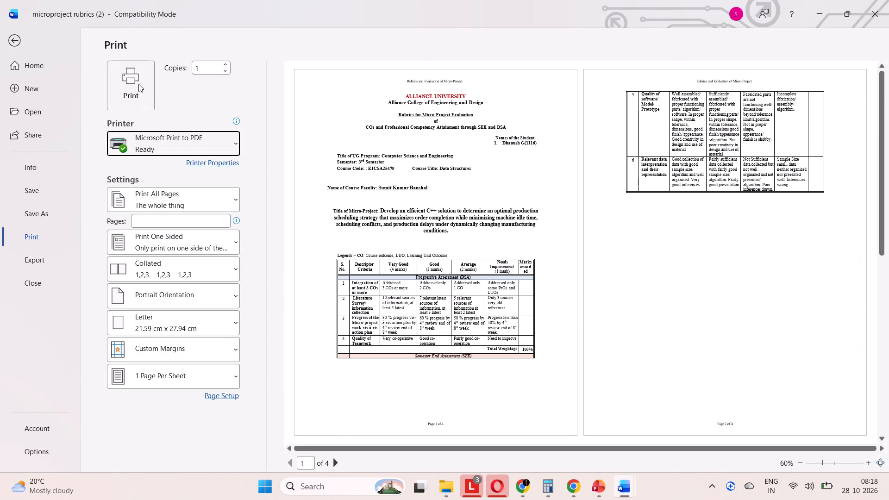
{"action": "left_click", "coordinate": [138, 84]}
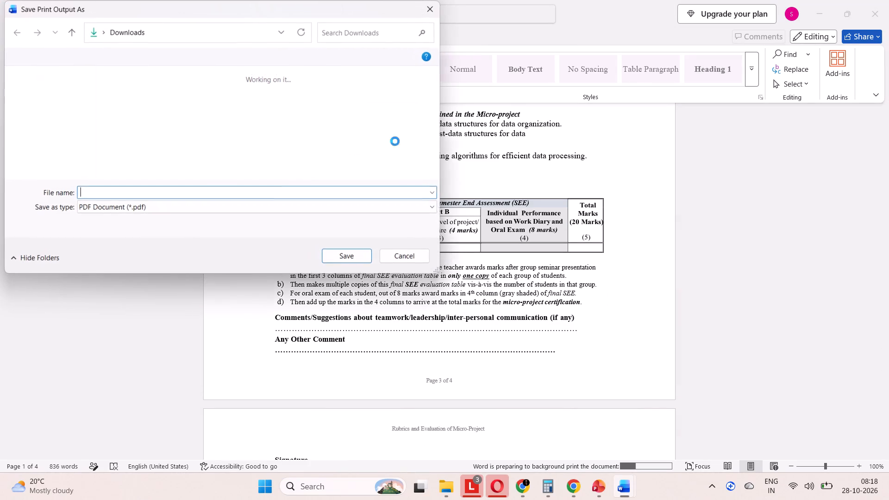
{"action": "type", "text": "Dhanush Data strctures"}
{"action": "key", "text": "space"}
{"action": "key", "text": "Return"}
Return to the Data Structures report document.
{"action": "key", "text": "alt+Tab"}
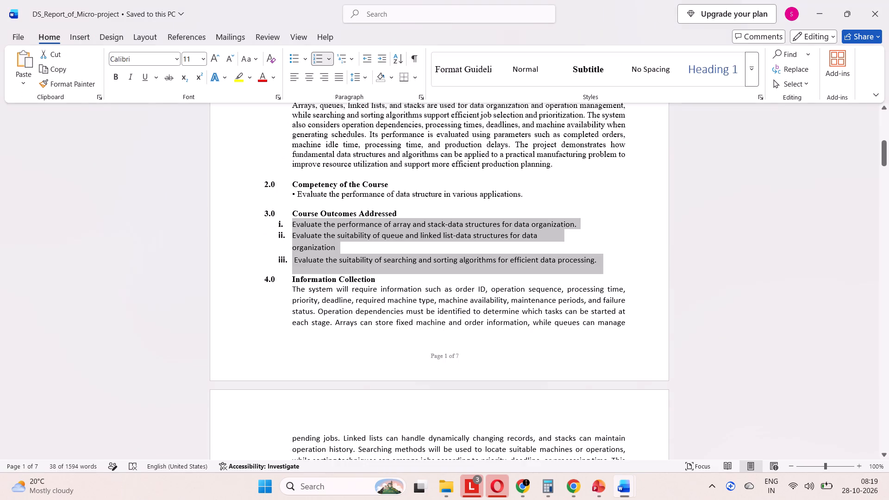
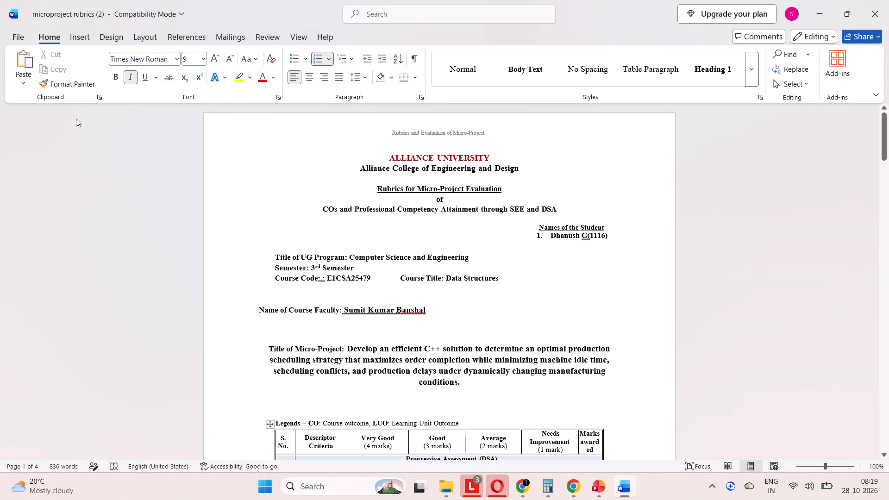
Replace the student entry in the rubrics with the first team member's name and number from Micro-Project Report Template (1) (1).
{"action": "left_click", "coordinate": [11, 42]}
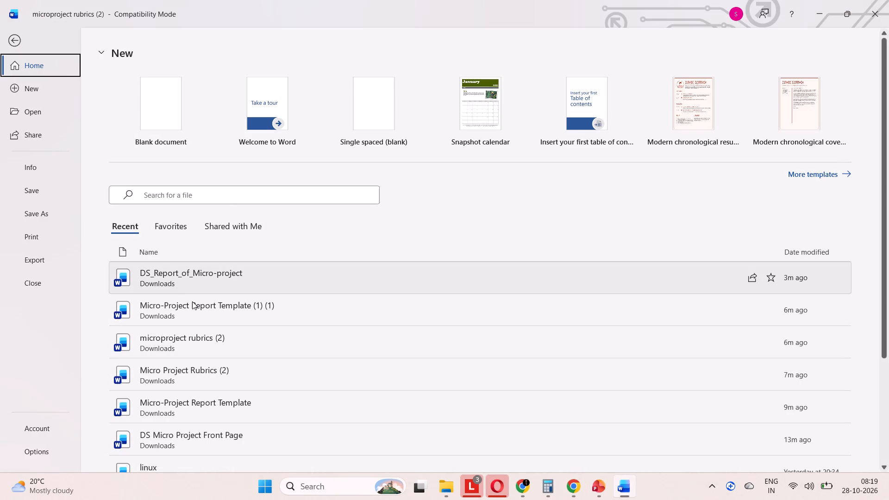
{"action": "left_click", "coordinate": [192, 301]}
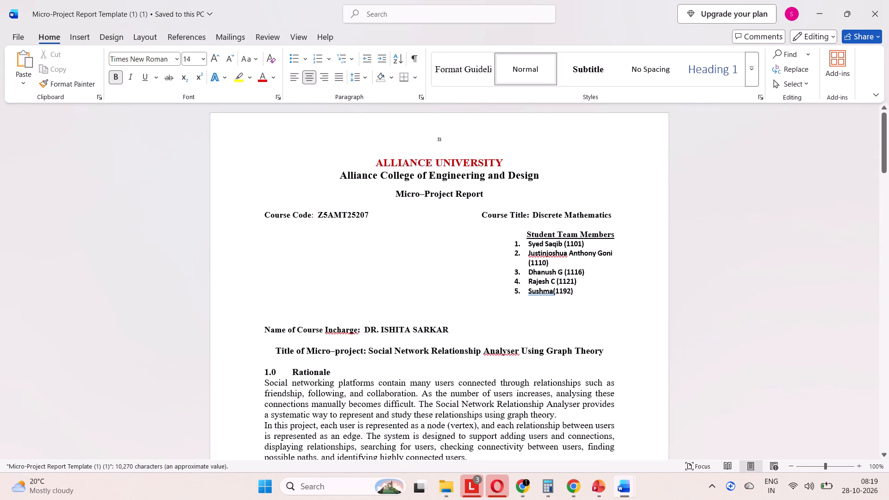
{"action": "left_click_drag", "start_coordinate": [528, 244], "coordinate": [589, 246]}
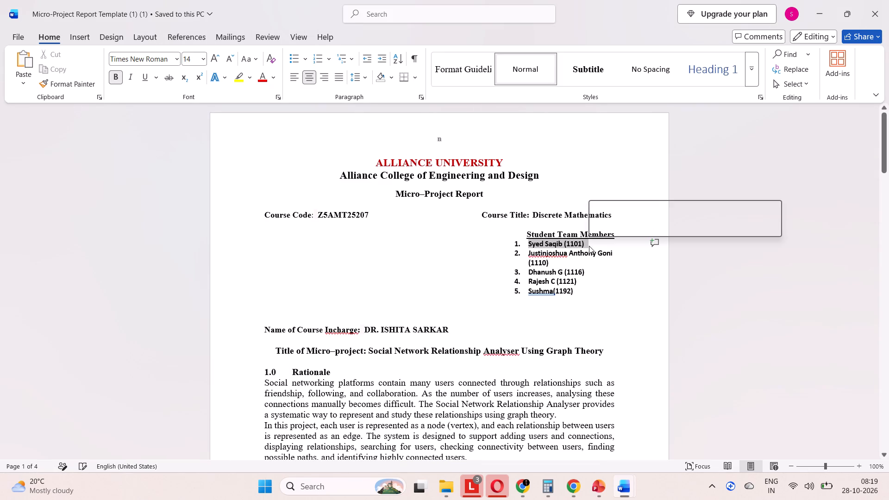
{"action": "key", "text": "ctrl+c"}
{"action": "key", "text": "alt+Tab"}
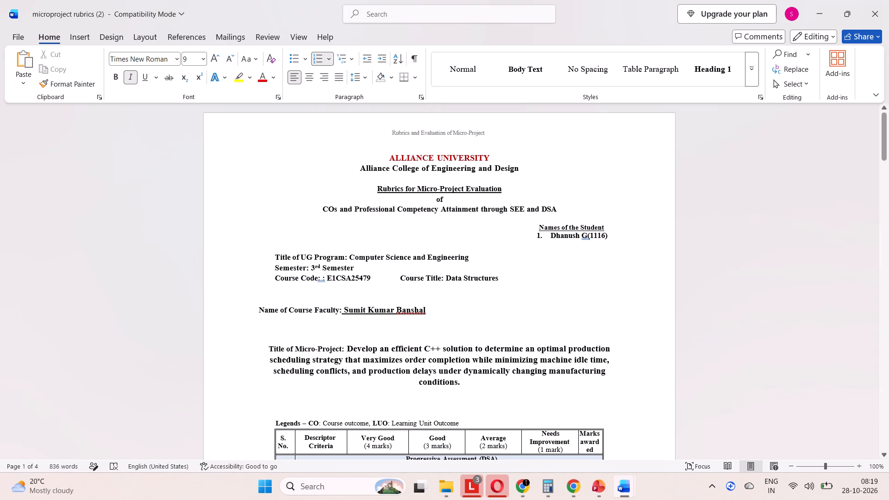
{"action": "left_click_drag", "start_coordinate": [612, 237], "coordinate": [538, 237]}
{"action": "key", "text": "ctrl+v"}
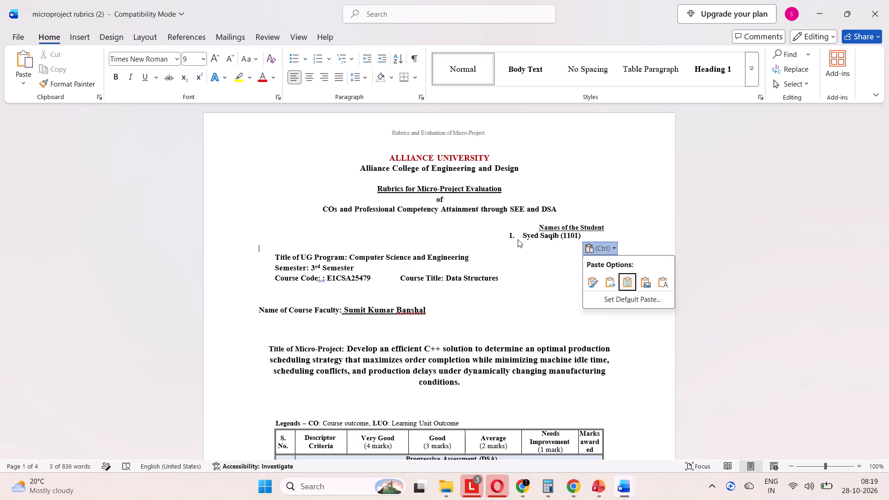
Shift the pasted student name further under its heading by adding four leading spaces.
{"action": "left_click", "coordinate": [507, 235]}
{"action": "left_click", "coordinate": [522, 237]}
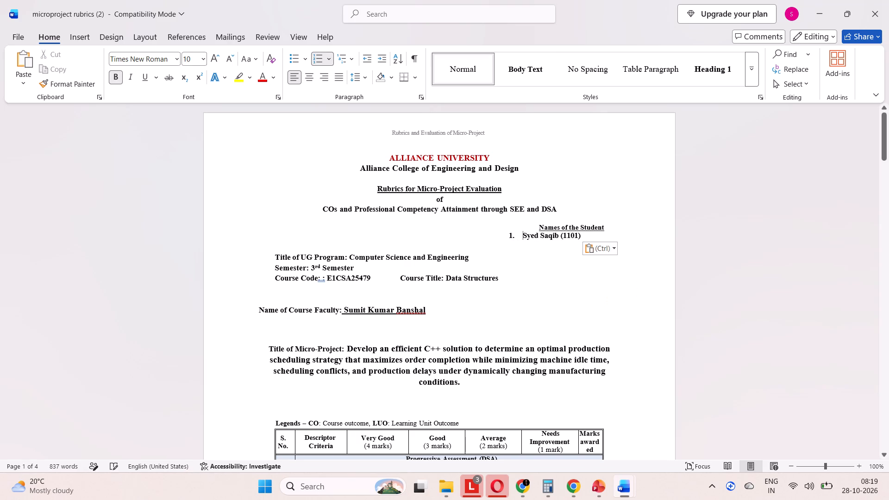
{"action": "left_click", "coordinate": [381, 56]}
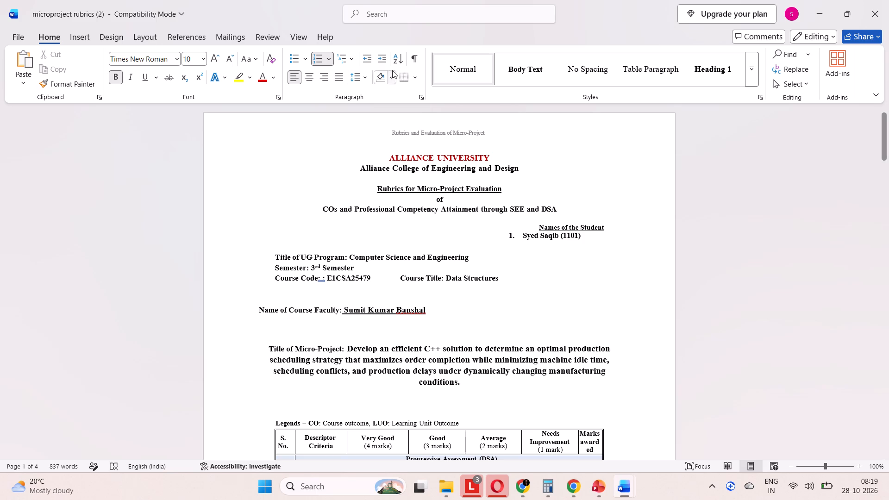
{"action": "left_click", "coordinate": [375, 56]}
{"action": "left_click", "coordinate": [376, 56]}
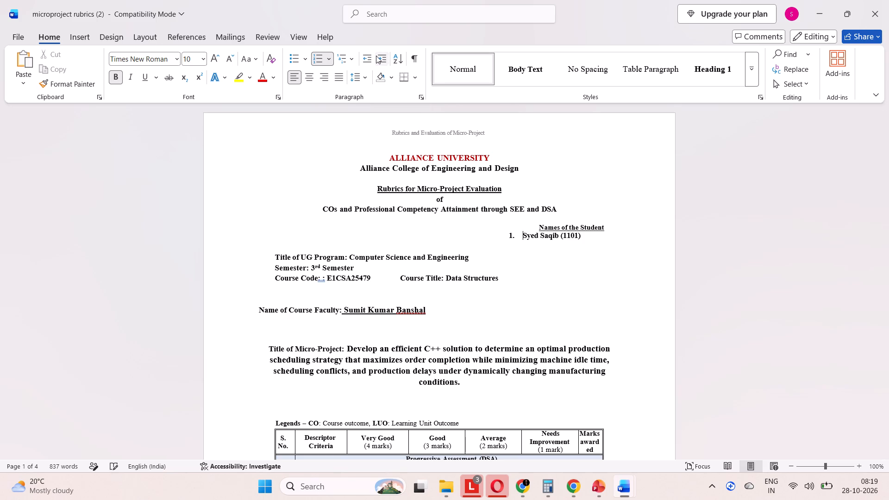
{"action": "left_click", "coordinate": [376, 56]}
{"action": "key", "text": "space"}
{"action": "key", "text": "space"}
{"action": "key", "text": "space"}
{"action": "key", "text": "space"}
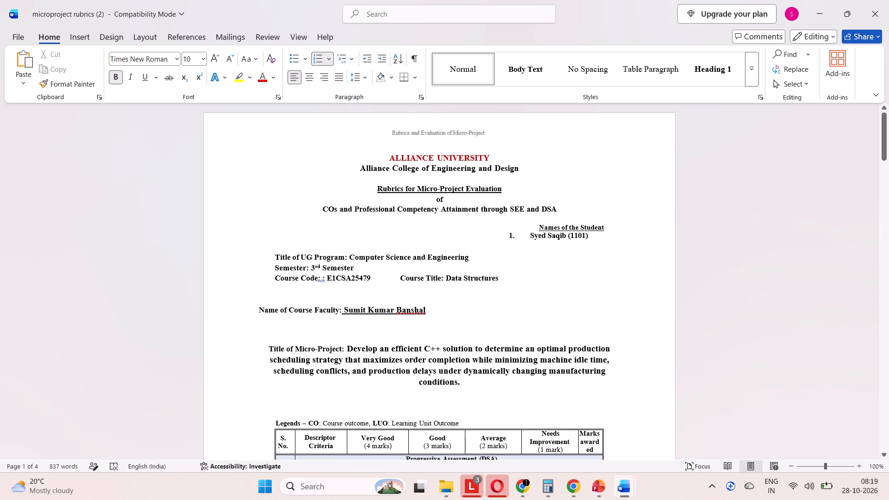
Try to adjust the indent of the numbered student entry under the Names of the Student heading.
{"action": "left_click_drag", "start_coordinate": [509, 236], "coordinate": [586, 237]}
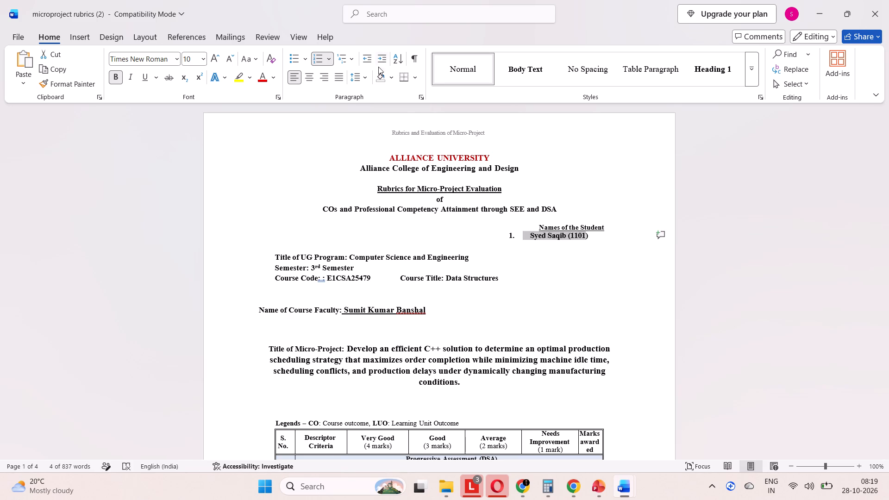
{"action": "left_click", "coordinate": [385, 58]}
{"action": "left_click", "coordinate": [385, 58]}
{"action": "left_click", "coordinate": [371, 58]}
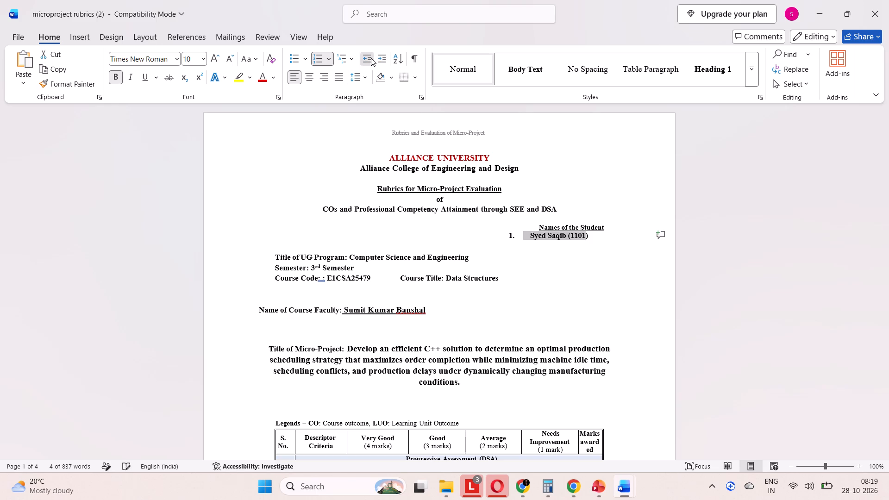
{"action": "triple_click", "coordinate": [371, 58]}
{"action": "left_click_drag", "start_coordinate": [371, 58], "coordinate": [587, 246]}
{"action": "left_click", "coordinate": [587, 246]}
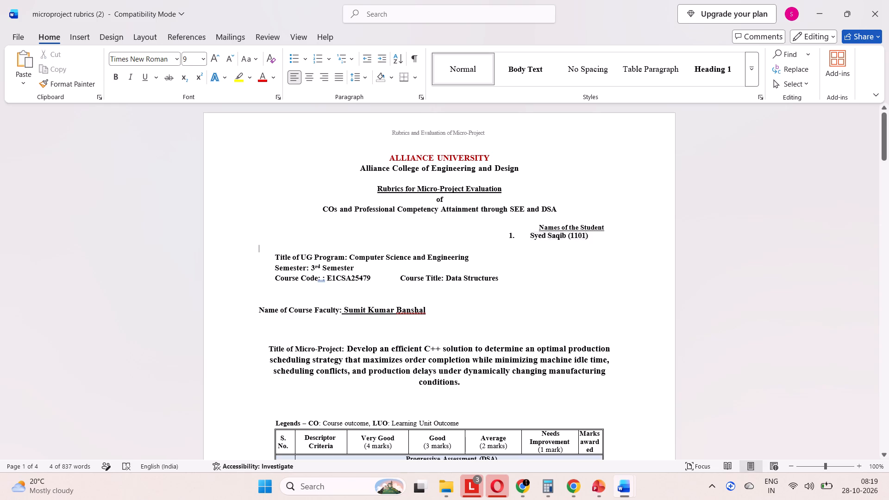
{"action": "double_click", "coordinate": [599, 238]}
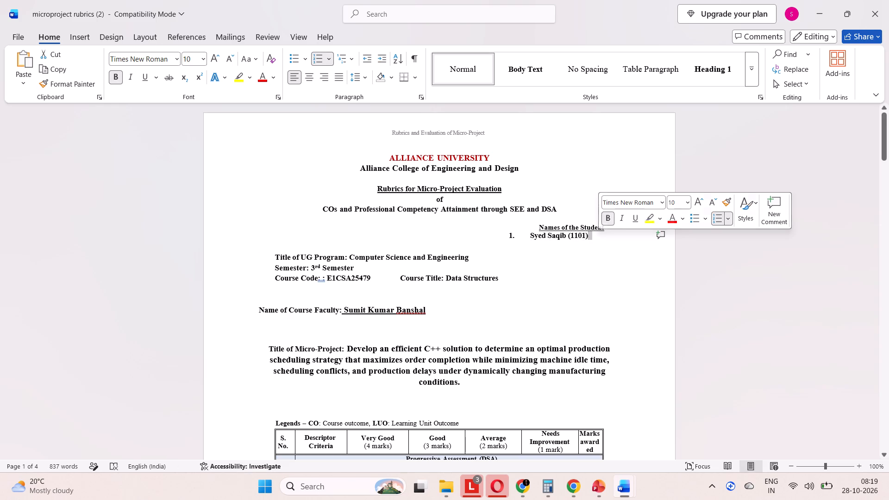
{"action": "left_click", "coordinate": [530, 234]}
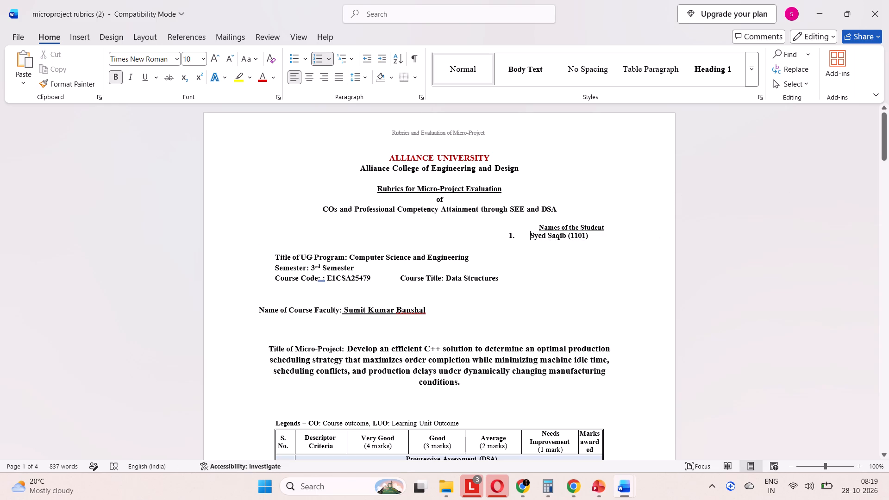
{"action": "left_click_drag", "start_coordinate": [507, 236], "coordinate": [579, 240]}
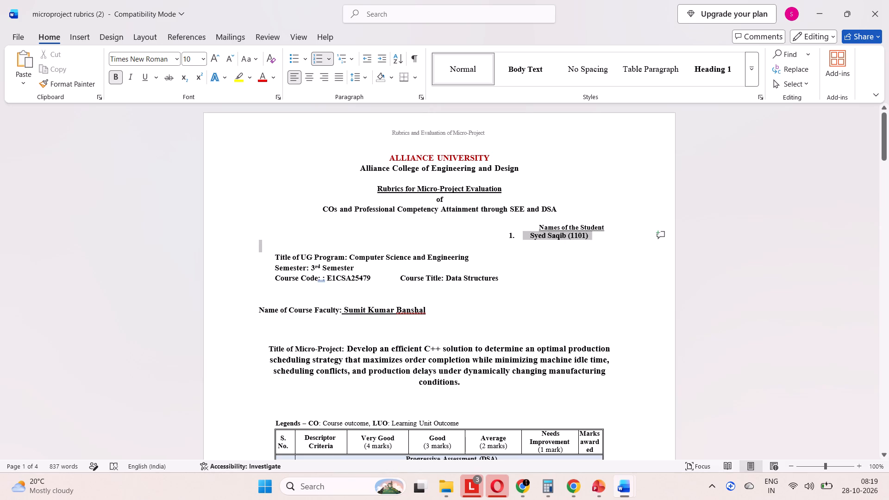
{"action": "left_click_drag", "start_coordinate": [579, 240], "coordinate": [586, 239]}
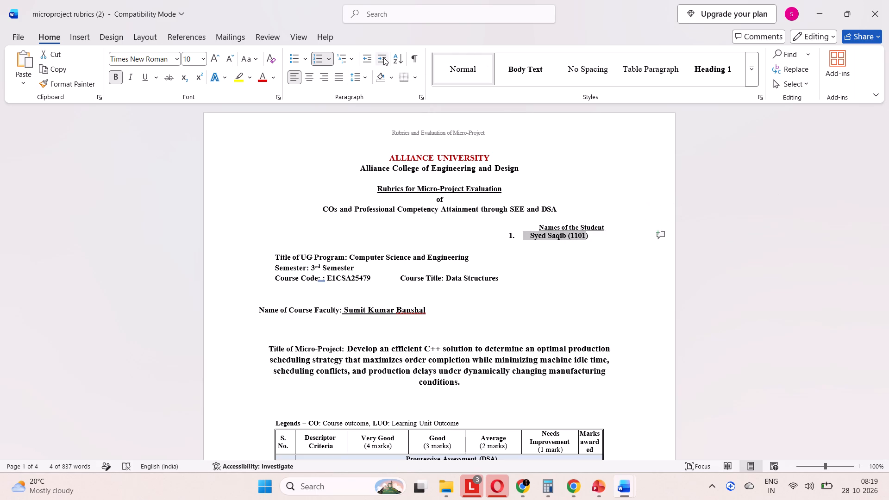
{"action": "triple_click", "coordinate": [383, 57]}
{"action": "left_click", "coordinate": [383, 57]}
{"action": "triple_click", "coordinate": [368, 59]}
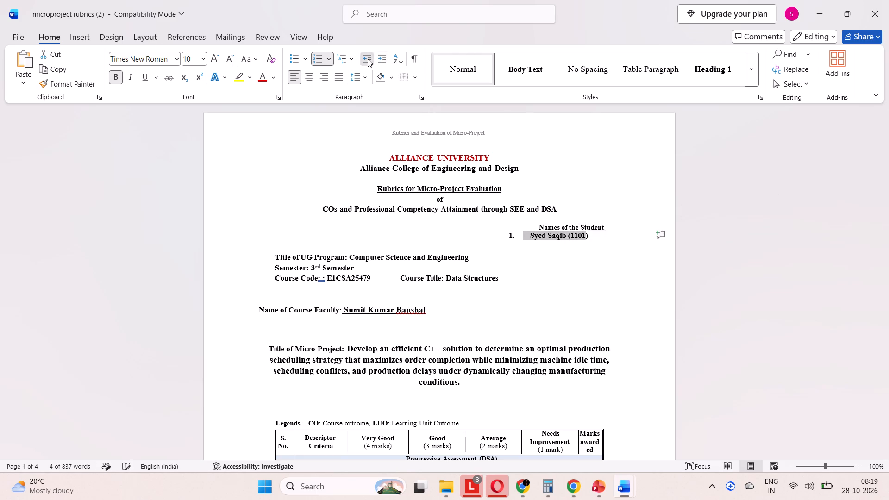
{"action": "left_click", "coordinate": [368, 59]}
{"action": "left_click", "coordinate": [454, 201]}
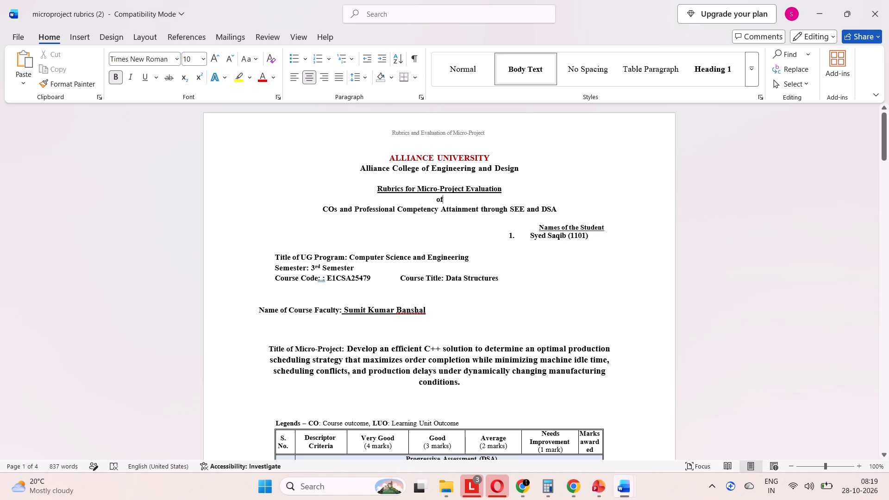
Remove one leading space, the automatic numbering and the indent from the student entry.
{"action": "left_click", "coordinate": [523, 235]}
{"action": "key", "text": "Right"}
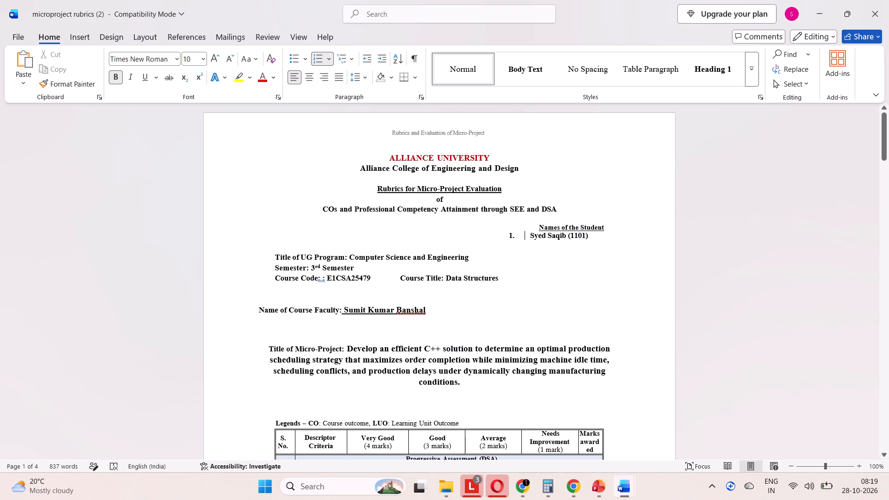
{"action": "key", "text": "BackSpace"}
{"action": "key", "text": "BackSpace"}
{"action": "key", "text": "BackSpace"}
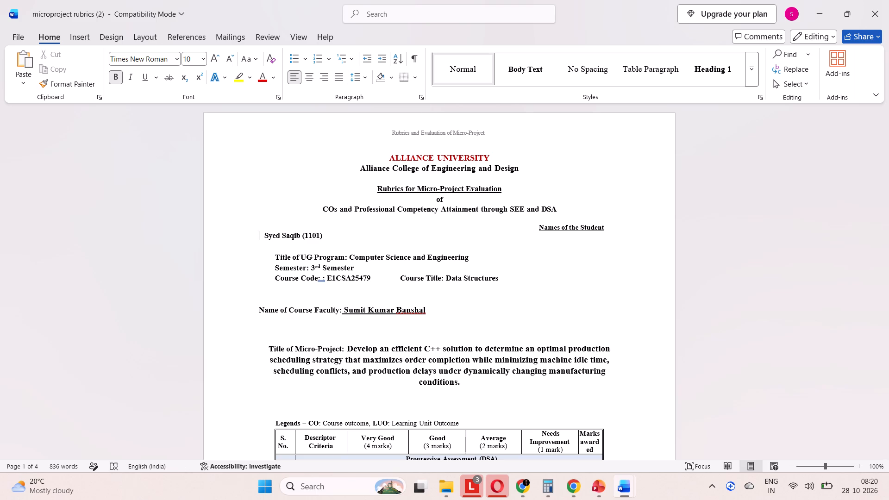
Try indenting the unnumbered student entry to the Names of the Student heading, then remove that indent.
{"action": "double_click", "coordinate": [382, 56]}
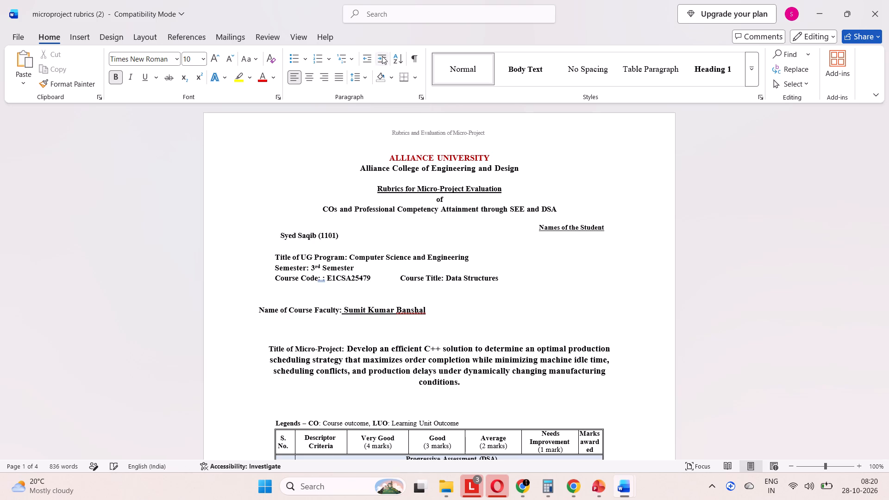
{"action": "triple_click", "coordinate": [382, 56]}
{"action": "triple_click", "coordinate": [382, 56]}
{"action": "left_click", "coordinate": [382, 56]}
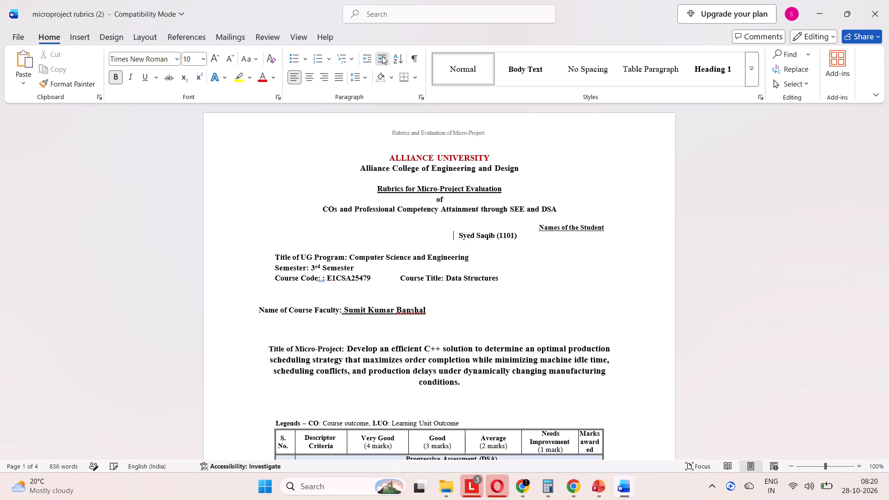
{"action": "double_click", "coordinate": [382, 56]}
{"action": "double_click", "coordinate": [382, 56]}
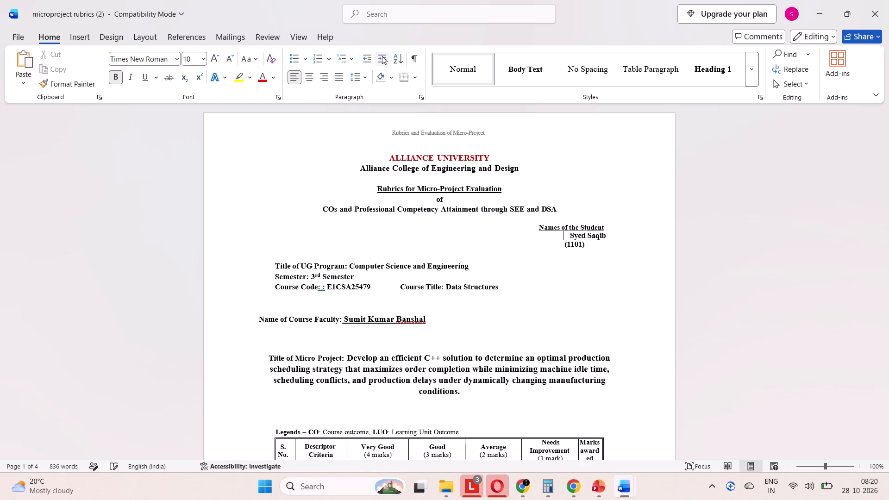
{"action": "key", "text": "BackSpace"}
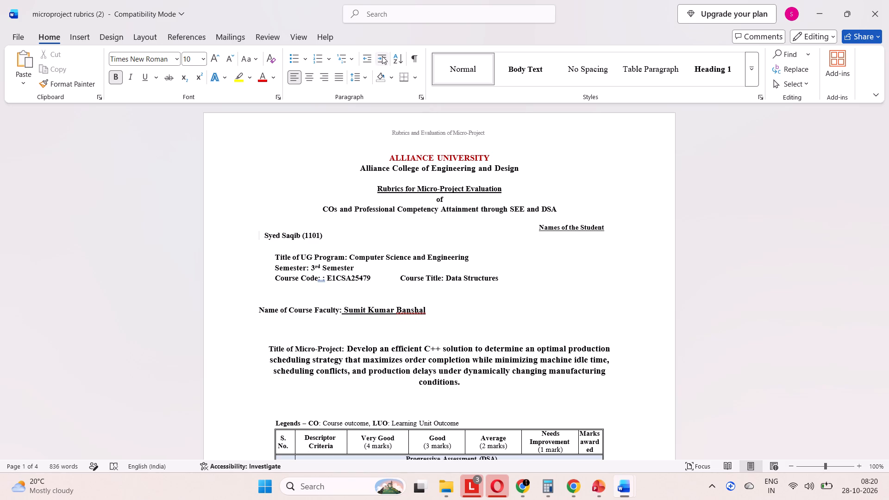
Indent the student entry to fit on one line beneath the Names of the Student heading and number it manually with 1.
{"action": "triple_click", "coordinate": [381, 56]}
{"action": "triple_click", "coordinate": [381, 56]}
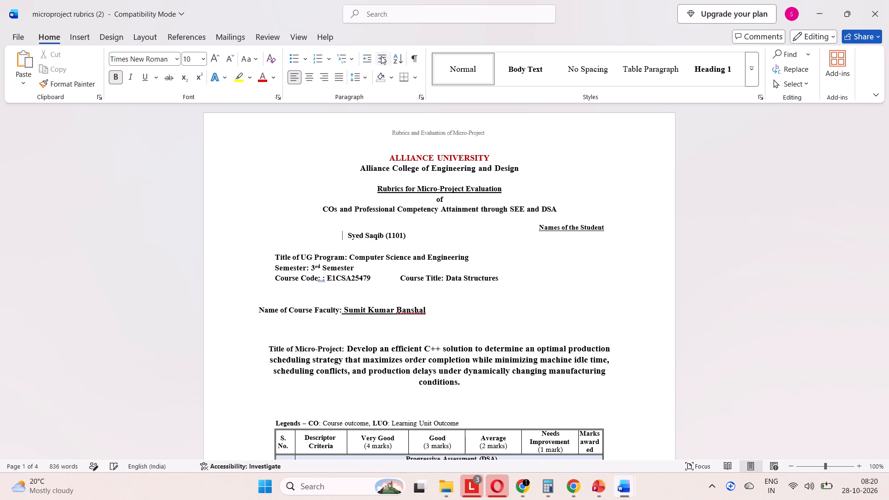
{"action": "triple_click", "coordinate": [381, 56]}
{"action": "left_click", "coordinate": [381, 56]}
{"action": "left_click", "coordinate": [381, 56]}
{"action": "double_click", "coordinate": [381, 56]}
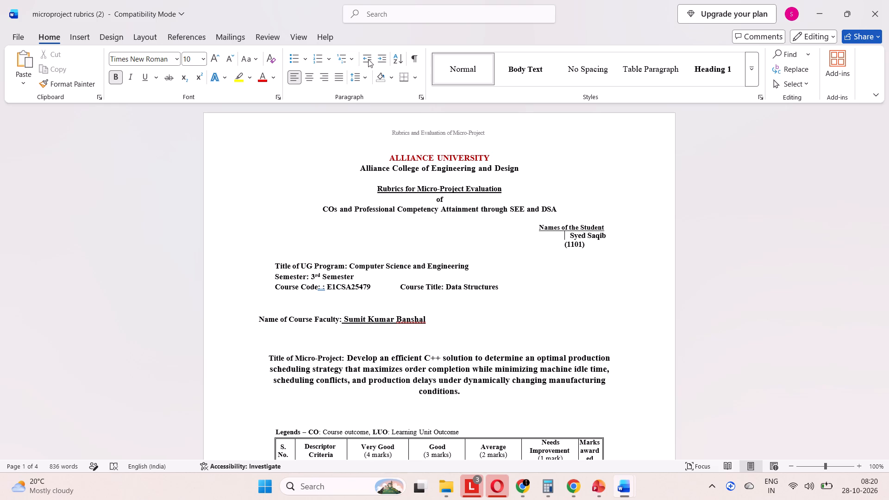
{"action": "left_click", "coordinate": [369, 59]}
{"action": "key", "text": "1"}
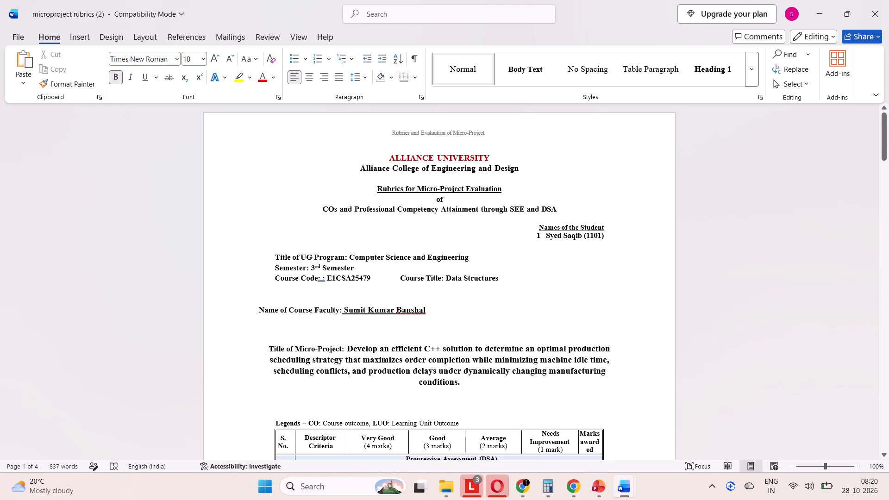
Check the rubrics pages and print them to a PDF in Downloads, named with the student's first name followed by "data strcture".
{"action": "scroll", "coordinate": [483, 252], "scroll_direction": "down", "scroll_amount": 3}
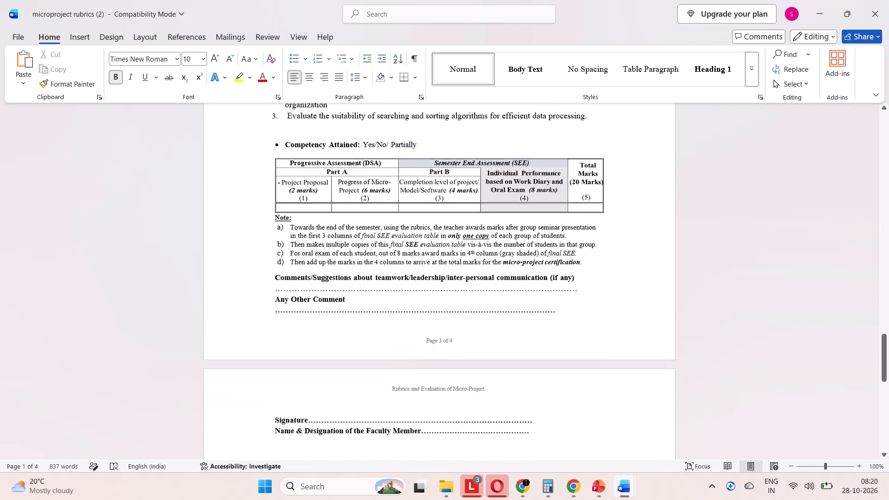
{"action": "scroll", "coordinate": [483, 252], "scroll_direction": "up", "scroll_amount": 1}
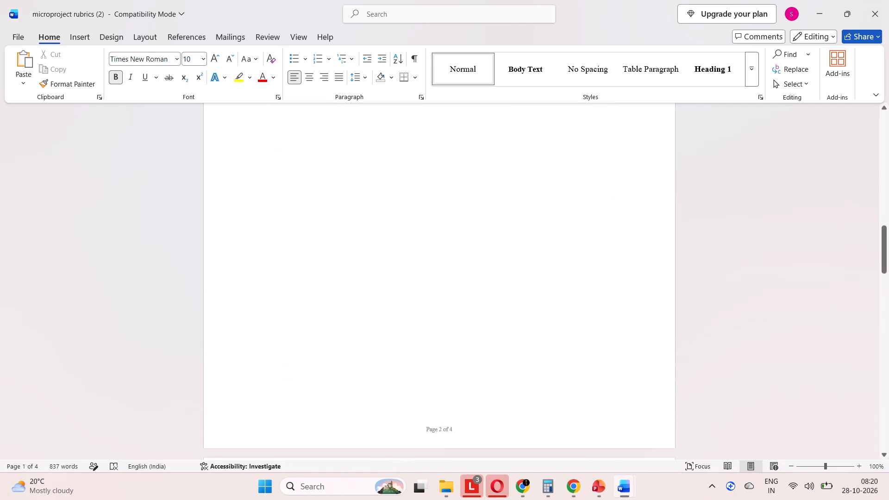
{"action": "scroll", "coordinate": [483, 252], "scroll_direction": "up", "scroll_amount": 3}
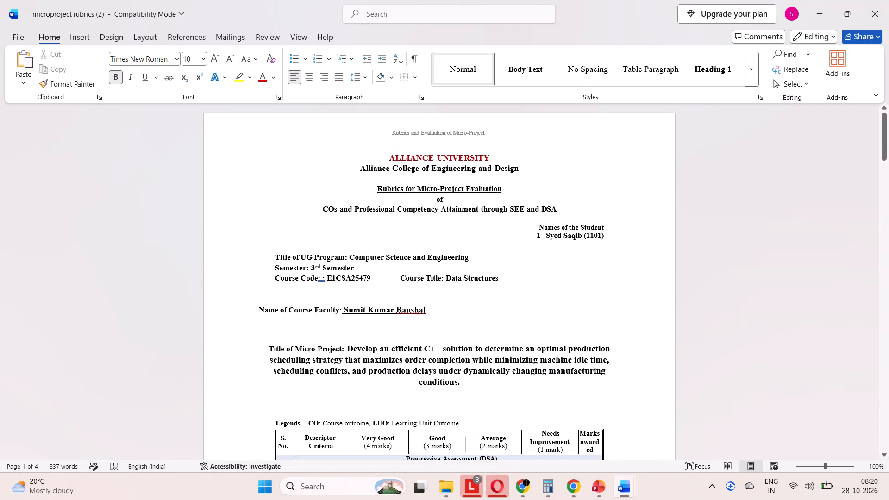
{"action": "key", "text": "ctrl+p"}
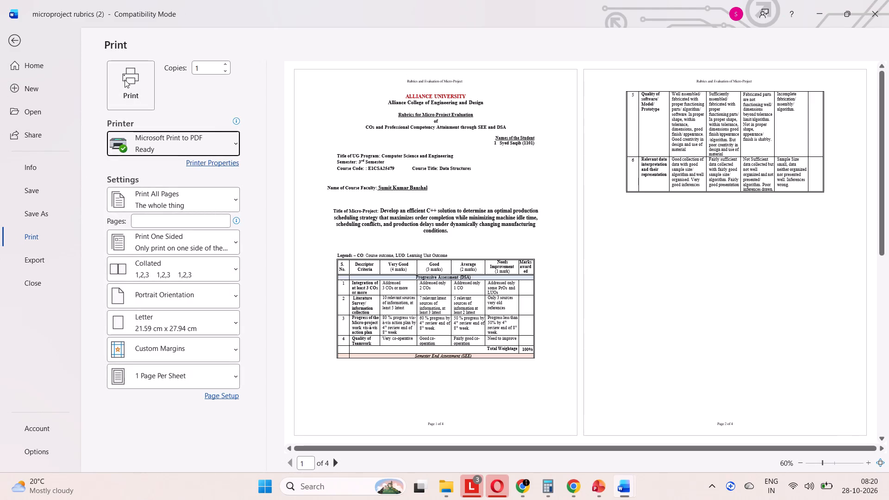
{"action": "left_click", "coordinate": [125, 80]}
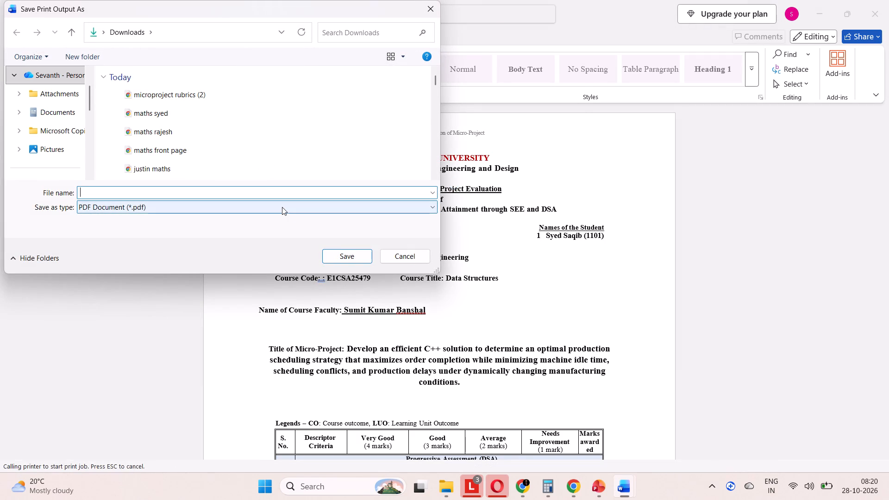
{"action": "type", "text": "syed"}
{"action": "key", "text": "space"}
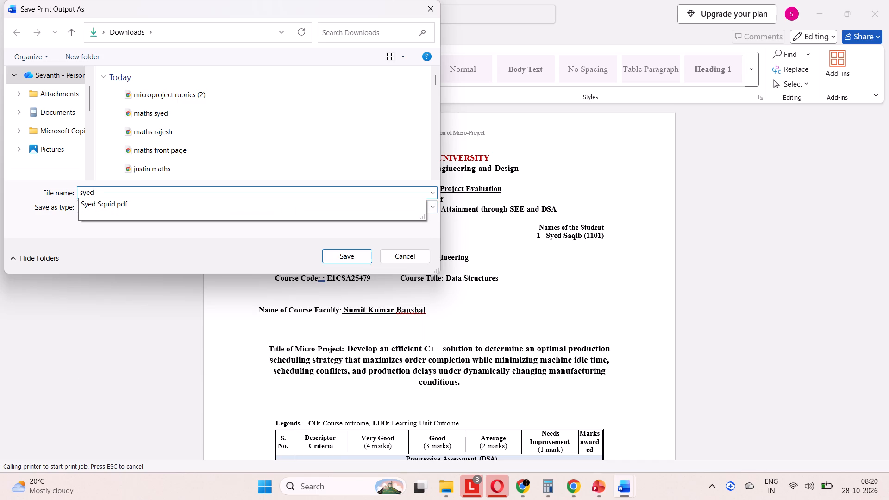
{"action": "type", "text": "data strc"}
{"action": "type", "text": "ture"}
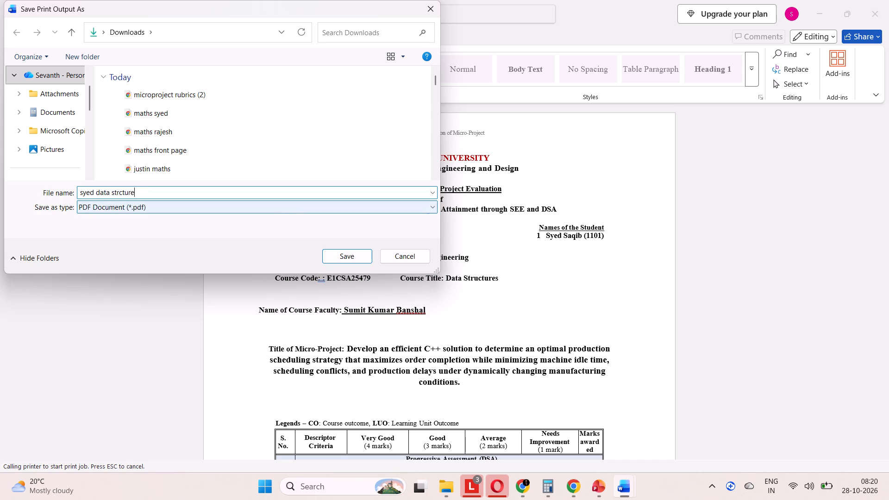
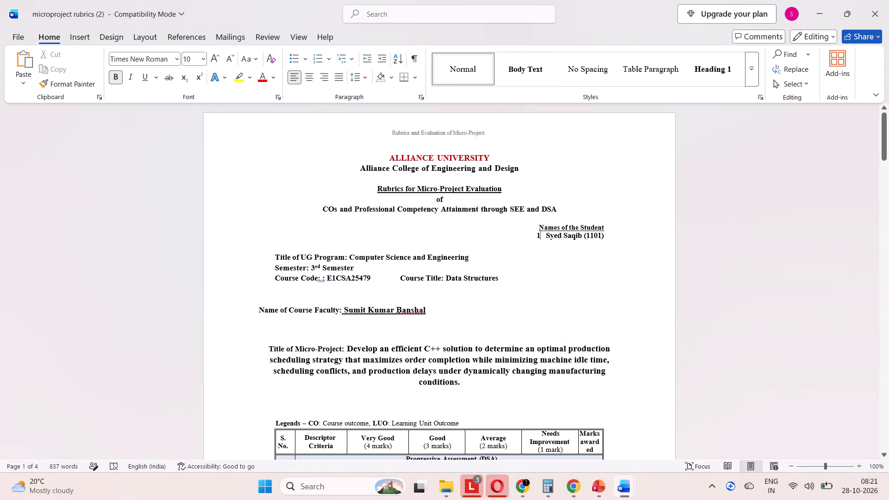
{"action": "left_click_drag", "start_coordinate": [606, 237], "coordinate": [534, 238]}
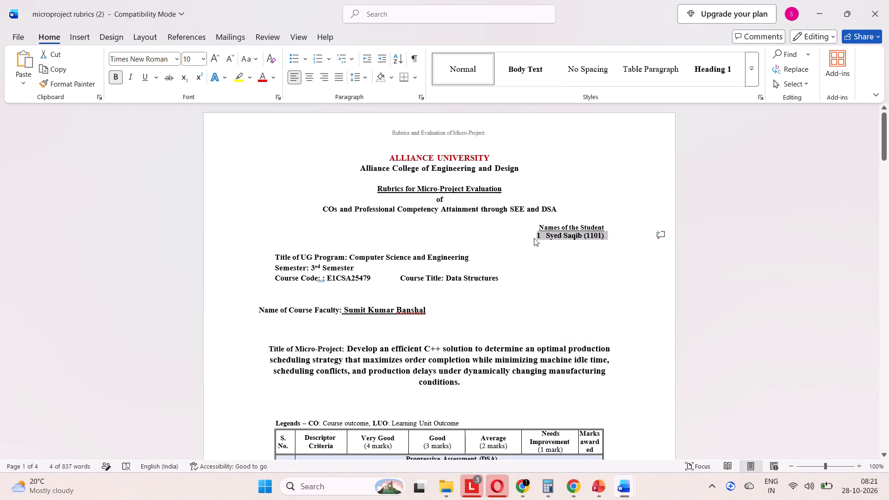
{"action": "key", "text": "ctrl+v"}
{"action": "left_click", "coordinate": [517, 237]}
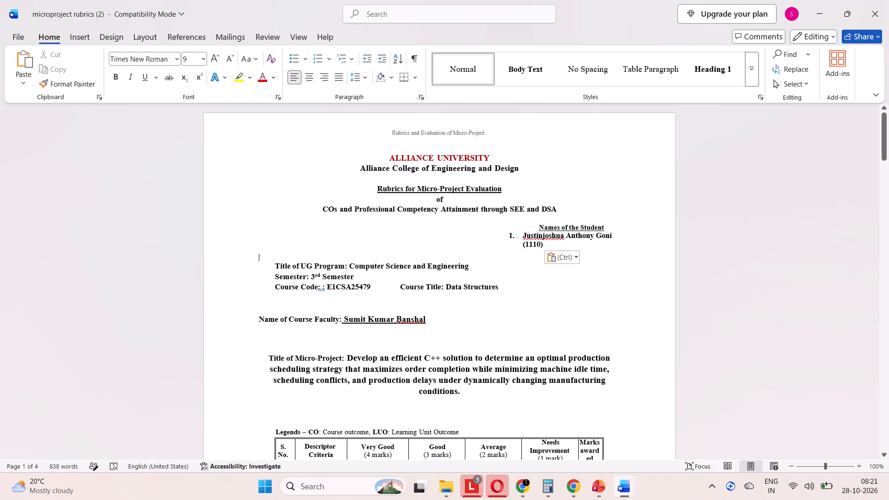
{"action": "left_click_drag", "start_coordinate": [517, 237], "coordinate": [555, 249]}
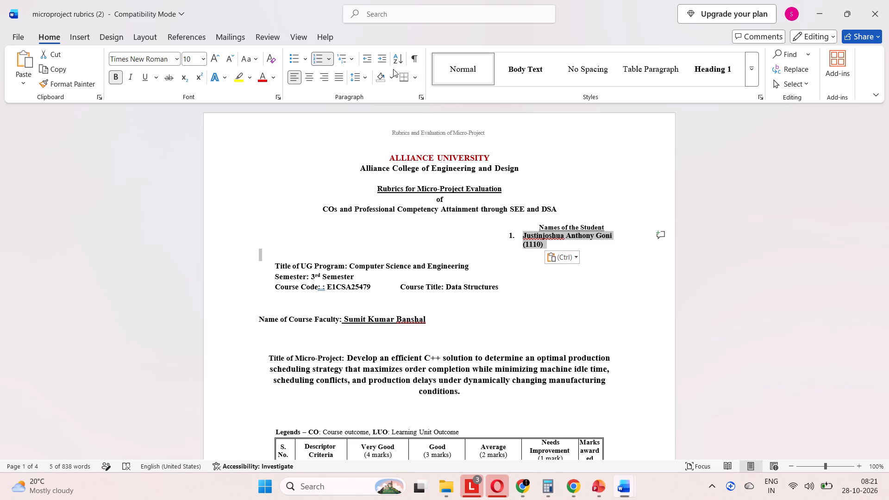
{"action": "left_click", "coordinate": [383, 59]}
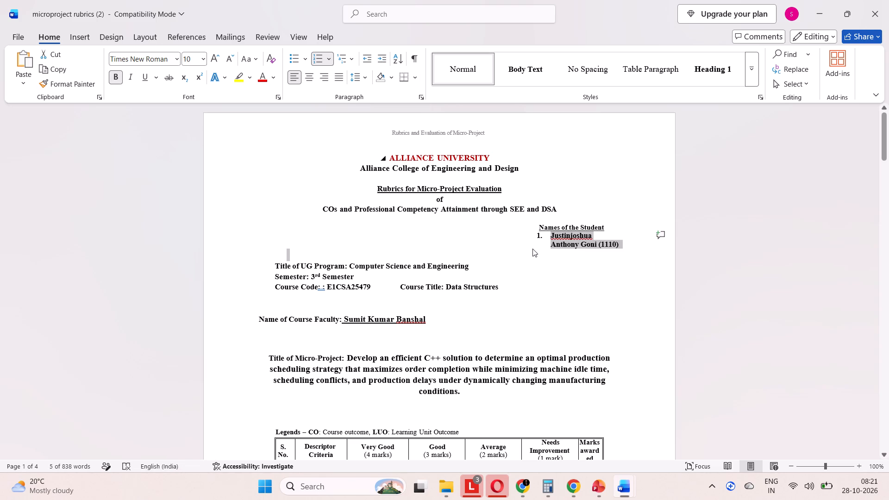
{"action": "left_click", "coordinate": [532, 249]}
Print the rubrics to a PDF in Downloads named "justin data strctuees".
{"action": "scroll", "coordinate": [532, 249], "scroll_direction": "down", "scroll_amount": 1}
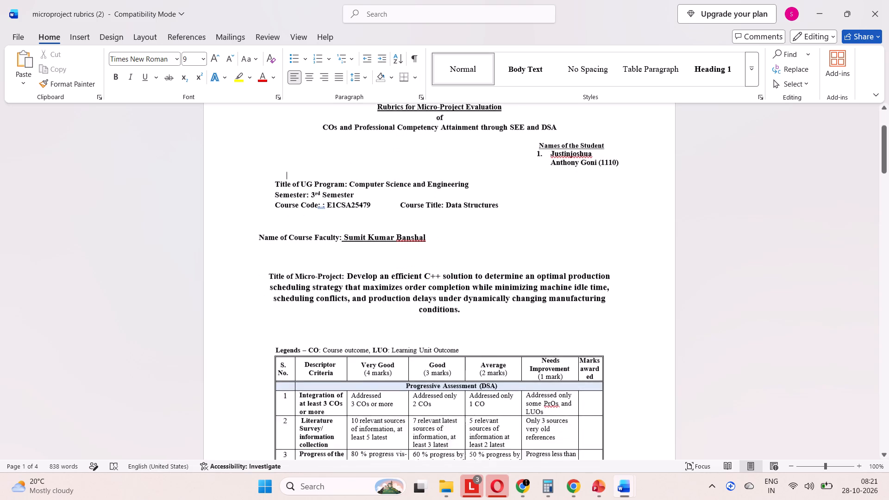
{"action": "key", "text": "ctrl+p"}
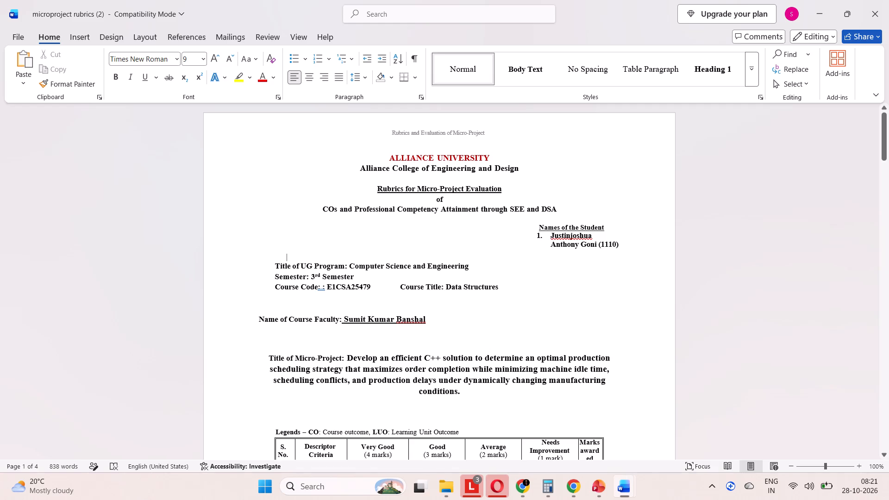
{"action": "left_click", "coordinate": [135, 106]}
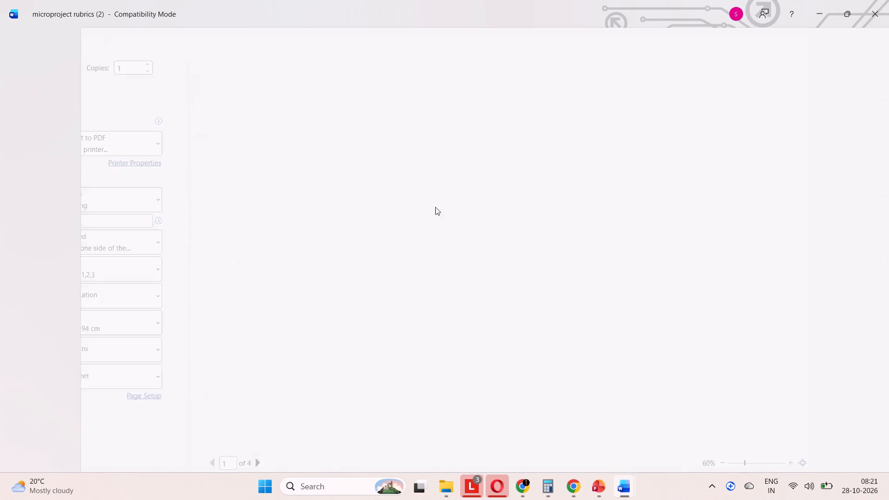
{"action": "type", "text": "justin"}
{"action": "key", "text": "space"}
{"action": "type", "text": "data strctues"}
{"action": "key", "text": "space"}
{"action": "key", "text": "BackSpace"}
{"action": "key", "text": "BackSpace"}
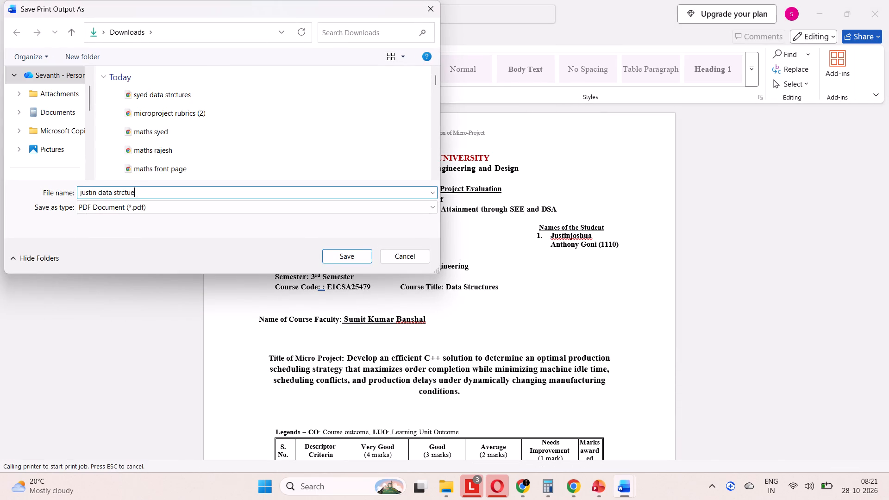
{"action": "type", "text": "es"}
{"action": "key", "text": "space"}
{"action": "key", "text": "Return"}
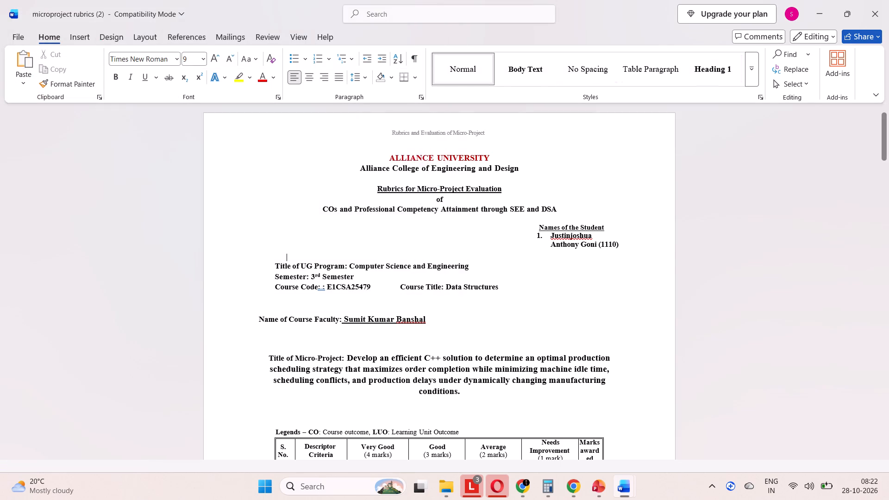
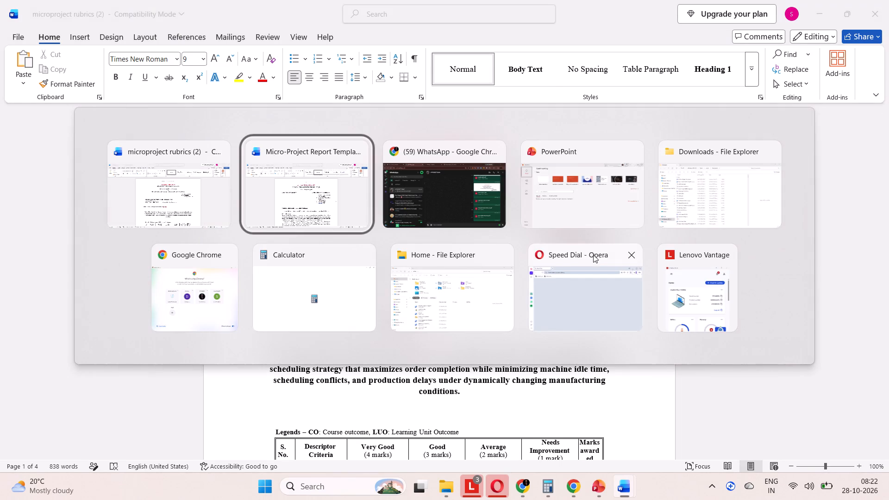
{"action": "key", "text": "ctrl+c"}
{"action": "key", "text": "alt+Tab"}
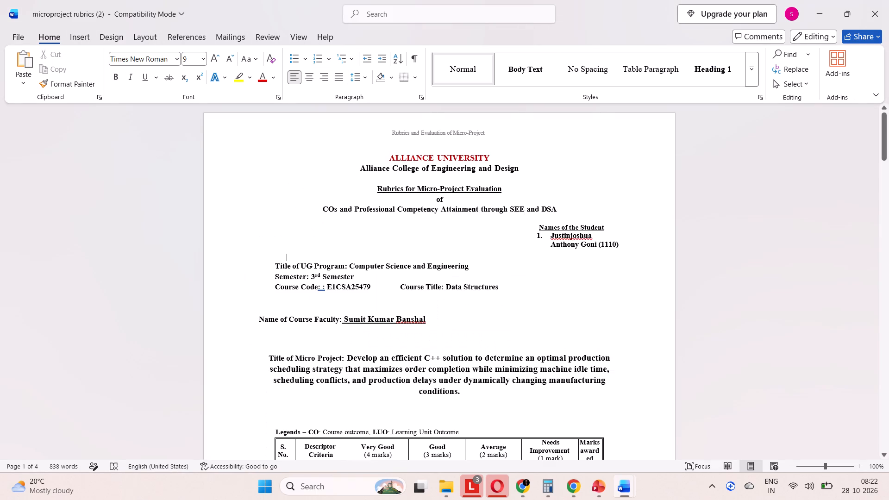
{"action": "left_click_drag", "start_coordinate": [625, 249], "coordinate": [563, 239]}
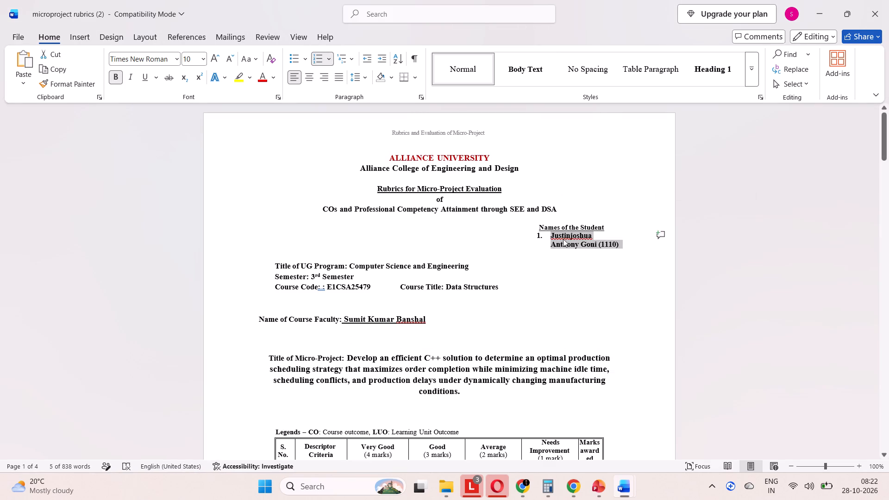
{"action": "key", "text": "ctrl+v"}
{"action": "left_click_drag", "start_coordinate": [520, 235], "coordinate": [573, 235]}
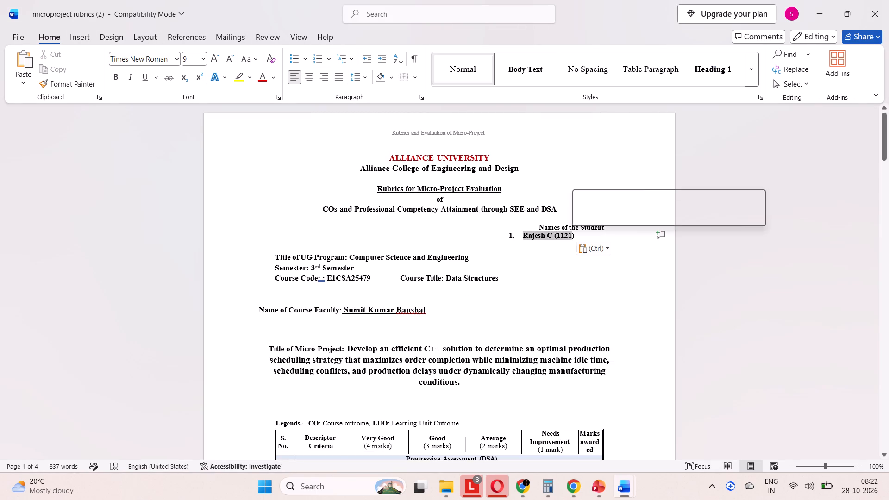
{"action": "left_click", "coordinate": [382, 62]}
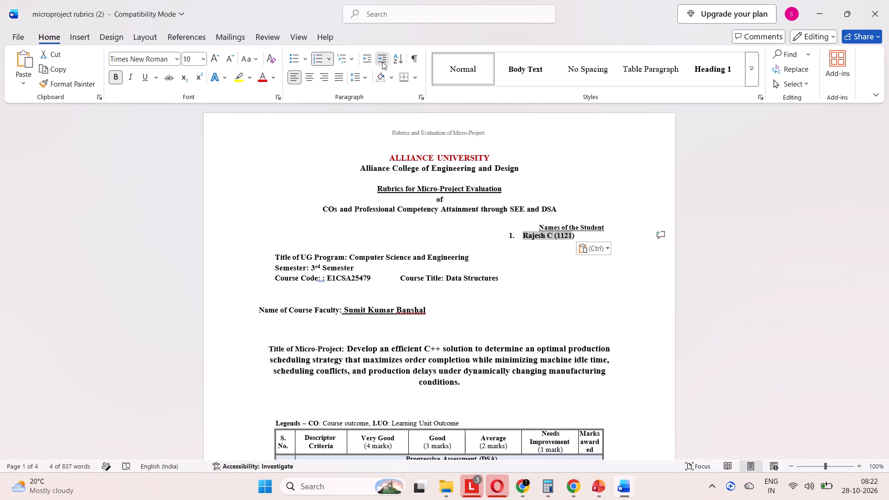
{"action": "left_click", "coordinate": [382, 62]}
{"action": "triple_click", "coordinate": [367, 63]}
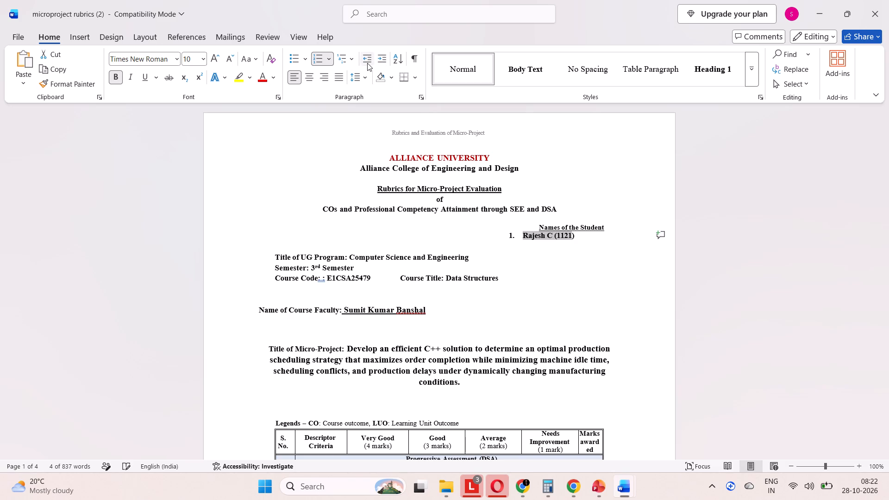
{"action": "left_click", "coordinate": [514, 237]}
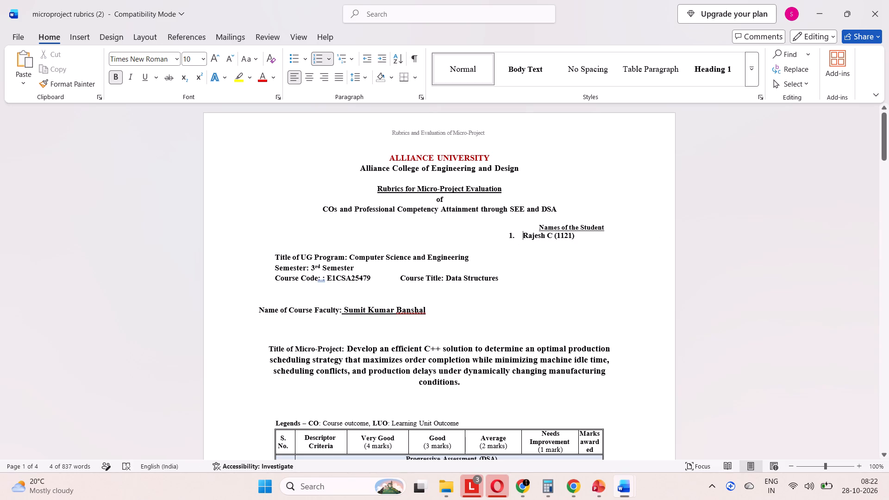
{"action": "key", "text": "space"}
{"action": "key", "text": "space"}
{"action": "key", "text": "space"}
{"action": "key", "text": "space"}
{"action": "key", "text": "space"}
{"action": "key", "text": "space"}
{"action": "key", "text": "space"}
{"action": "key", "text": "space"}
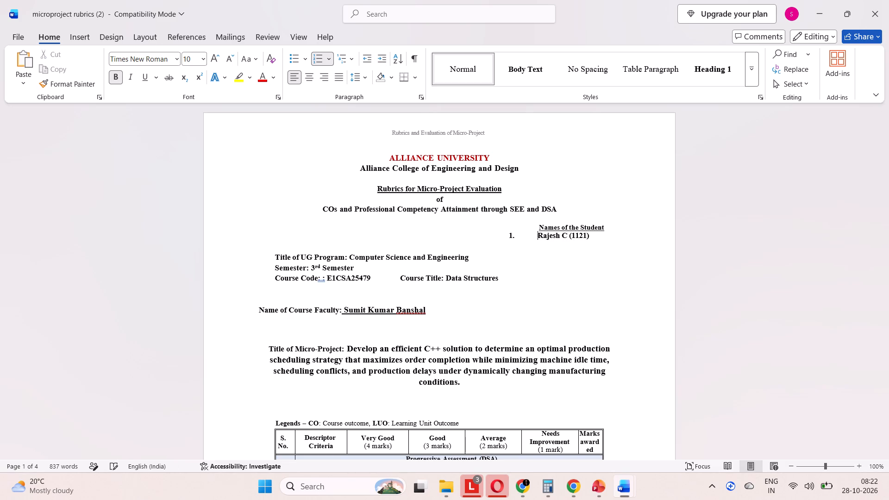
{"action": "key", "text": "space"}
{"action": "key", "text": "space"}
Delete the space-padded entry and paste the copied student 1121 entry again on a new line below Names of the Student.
{"action": "left_click_drag", "start_coordinate": [505, 236], "coordinate": [627, 244]}
{"action": "key", "text": "BackSpace"}
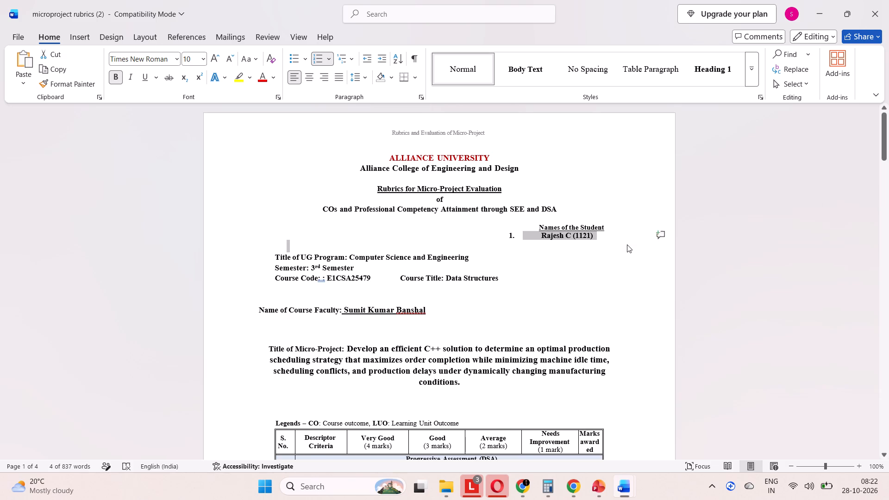
{"action": "left_click", "coordinate": [611, 227]}
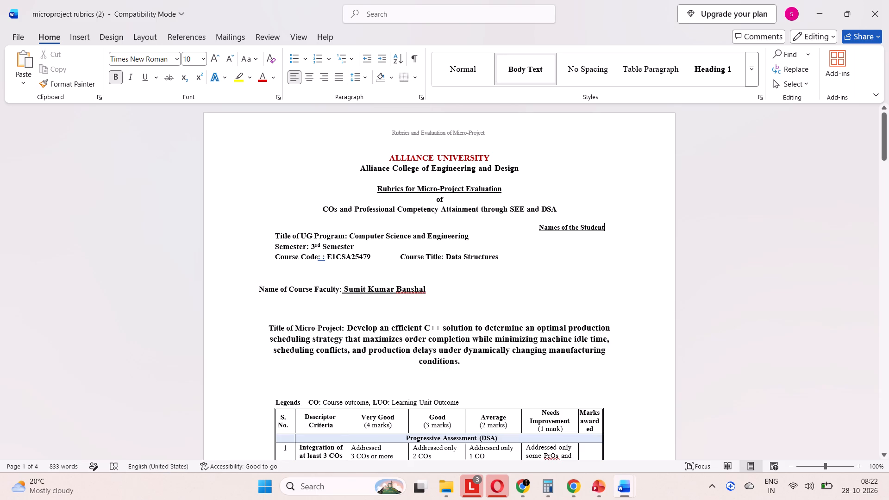
{"action": "key", "text": "Return"}
{"action": "key", "text": "ctrl+v"}
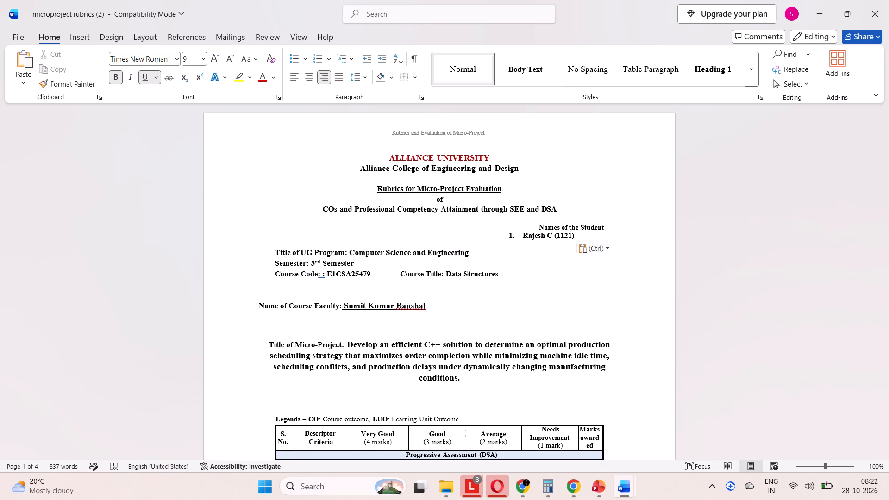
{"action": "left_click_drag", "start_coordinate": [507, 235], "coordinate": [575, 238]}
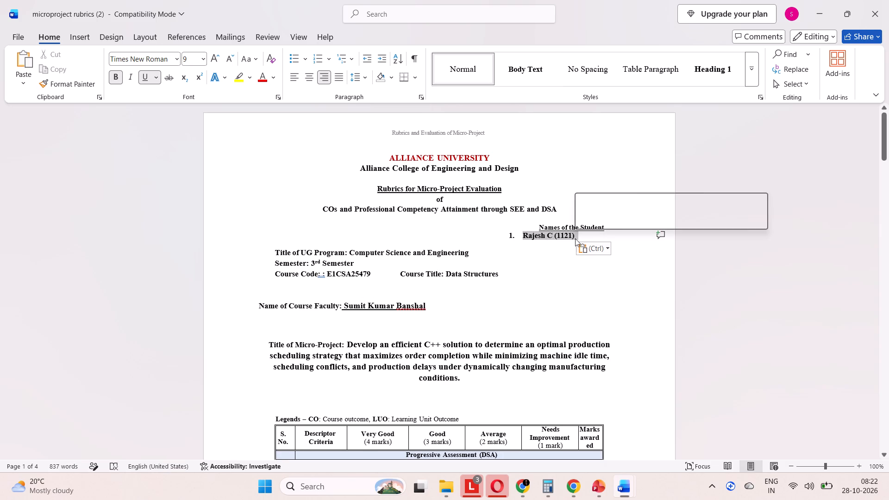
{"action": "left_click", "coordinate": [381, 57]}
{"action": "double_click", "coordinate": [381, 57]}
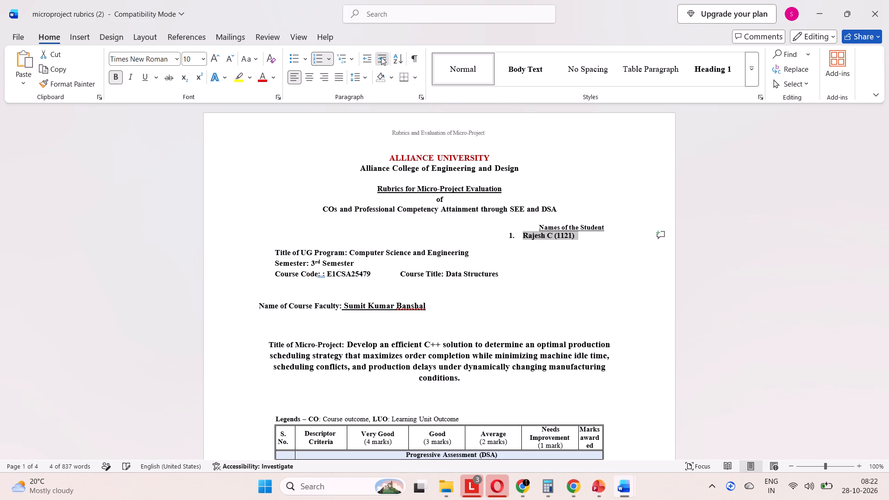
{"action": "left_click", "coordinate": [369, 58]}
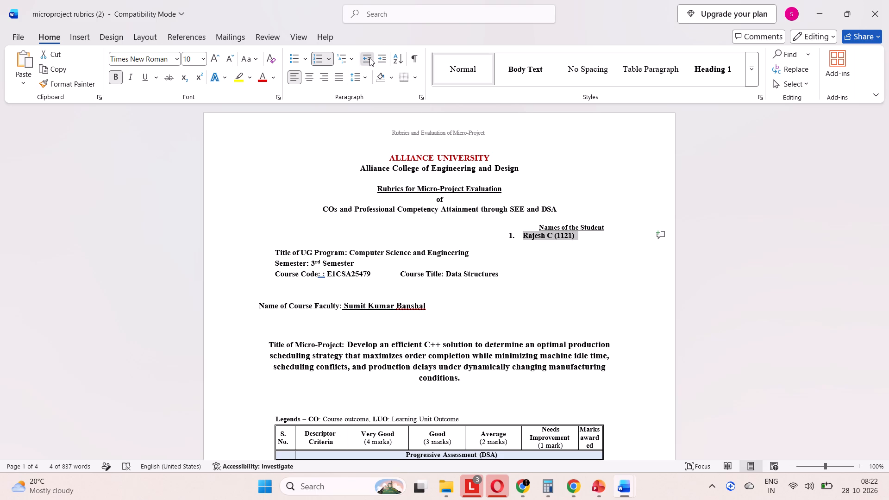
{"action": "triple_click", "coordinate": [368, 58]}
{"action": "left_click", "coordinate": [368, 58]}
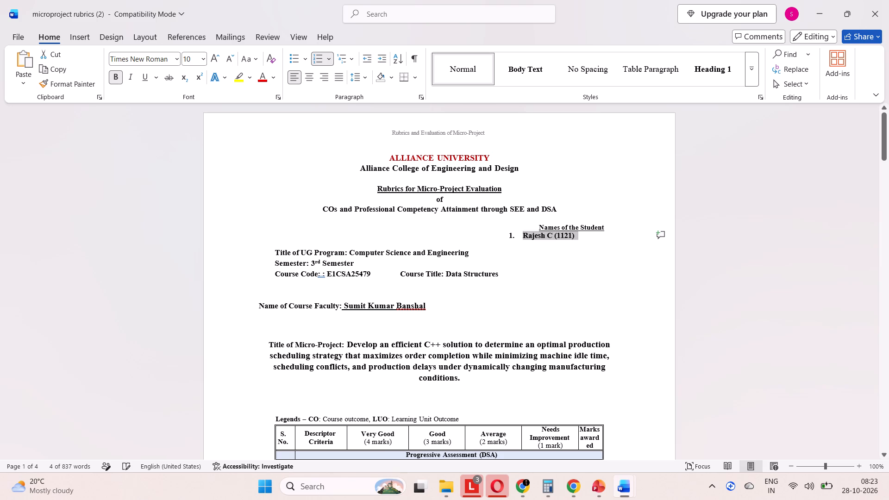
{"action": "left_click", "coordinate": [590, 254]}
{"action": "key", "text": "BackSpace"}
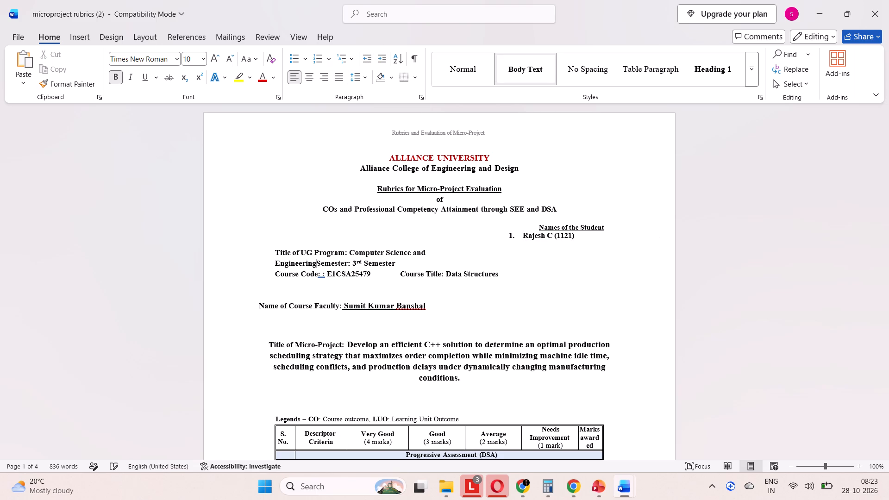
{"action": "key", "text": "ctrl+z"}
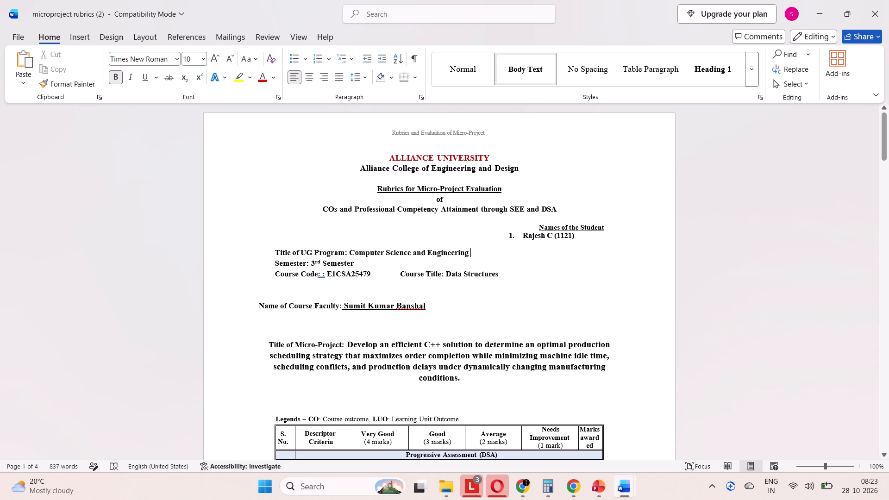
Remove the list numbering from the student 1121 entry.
{"action": "left_click", "coordinate": [506, 235]}
{"action": "left_click", "coordinate": [506, 235]}
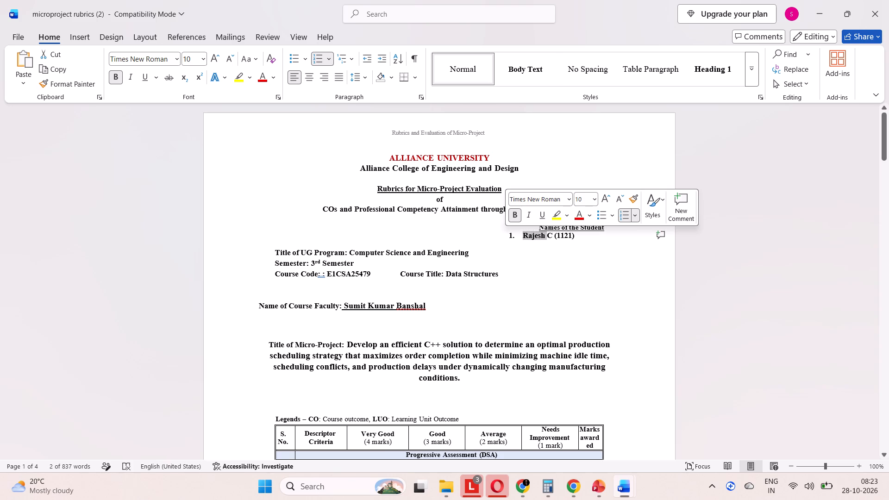
{"action": "left_click", "coordinate": [506, 235]}
{"action": "key", "text": "BackSpace"}
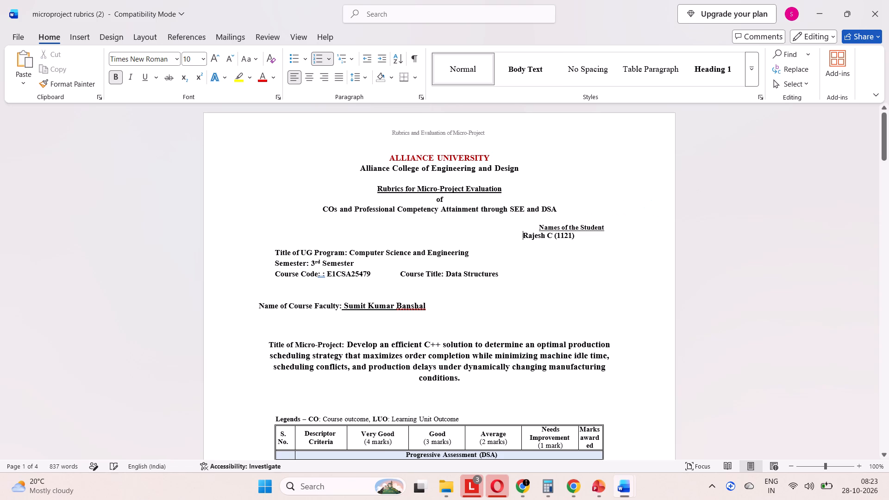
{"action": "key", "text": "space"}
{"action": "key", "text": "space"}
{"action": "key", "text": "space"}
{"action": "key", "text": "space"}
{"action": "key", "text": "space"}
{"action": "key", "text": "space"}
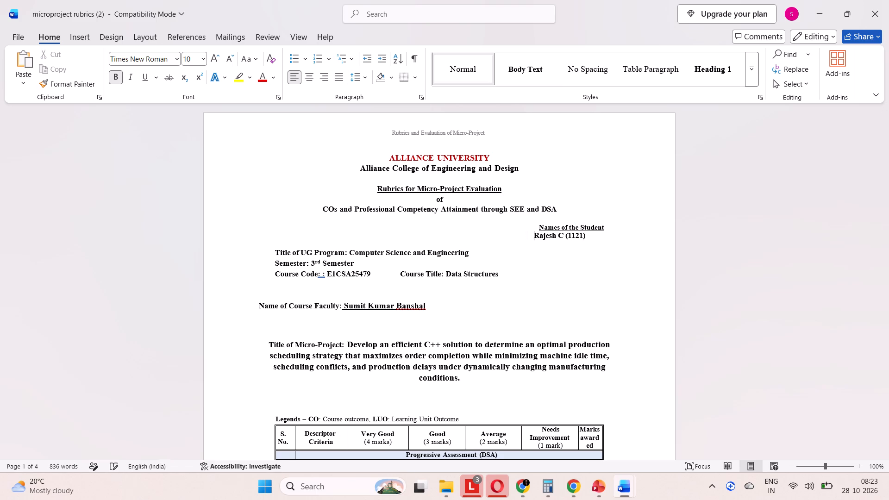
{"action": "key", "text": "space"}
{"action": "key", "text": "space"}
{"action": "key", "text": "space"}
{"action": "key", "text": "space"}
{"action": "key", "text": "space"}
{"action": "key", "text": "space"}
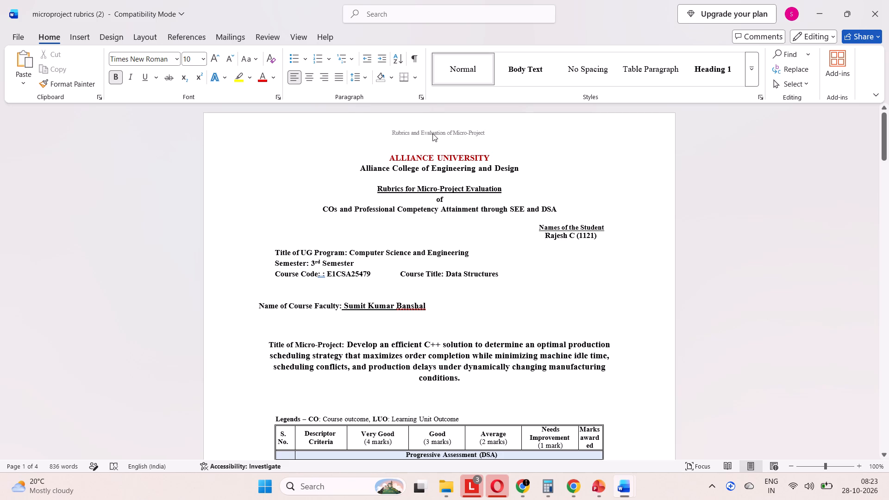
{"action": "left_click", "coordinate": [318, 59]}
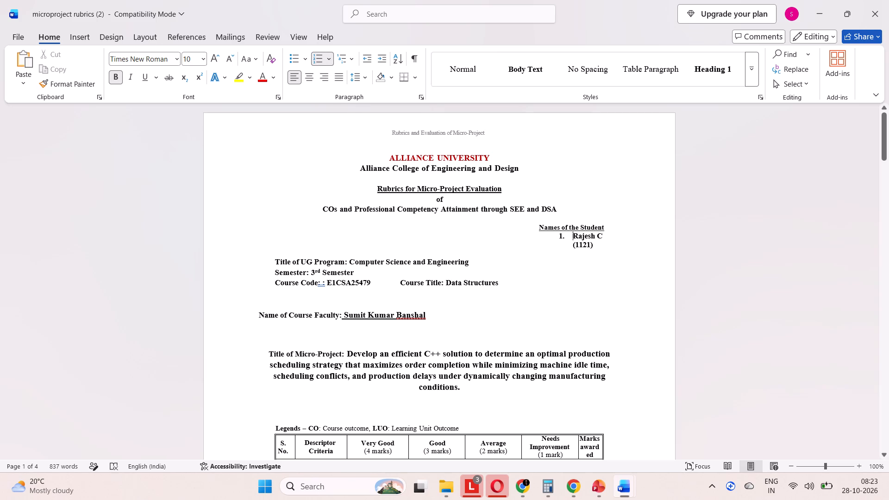
{"action": "key", "text": "BackSpace"}
{"action": "key", "text": "BackSpace"}
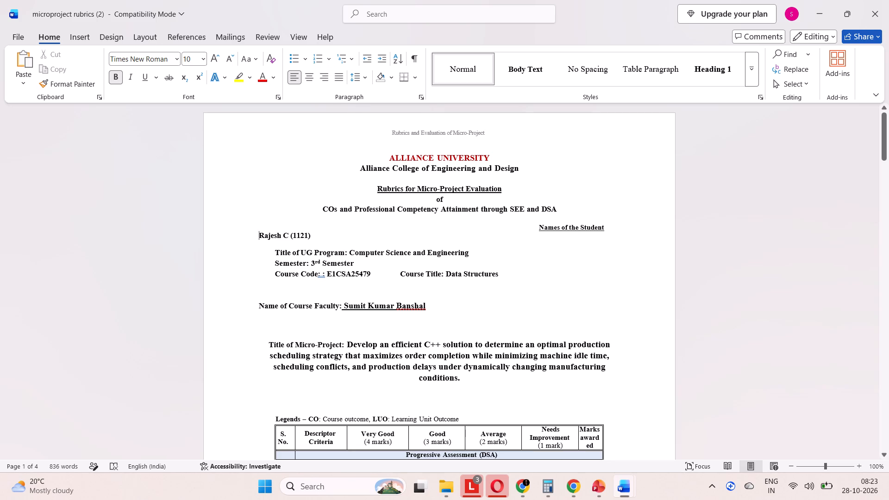
{"action": "key", "text": "space"}
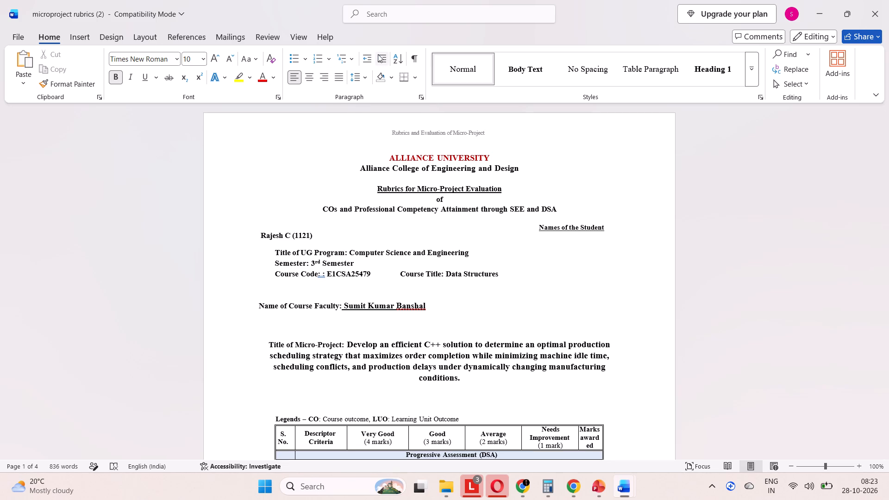
{"action": "triple_click", "coordinate": [377, 53]}
{"action": "triple_click", "coordinate": [377, 53]}
{"action": "triple_click", "coordinate": [377, 53]}
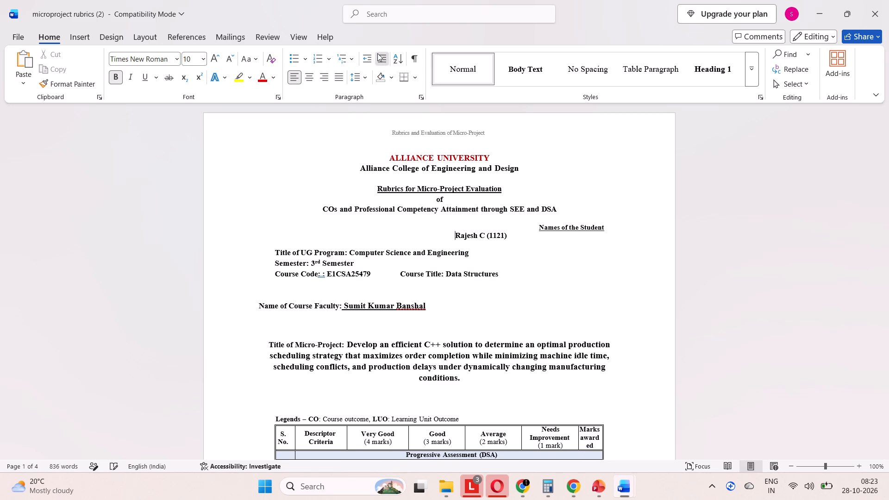
{"action": "triple_click", "coordinate": [377, 53]}
{"action": "left_click", "coordinate": [377, 53]}
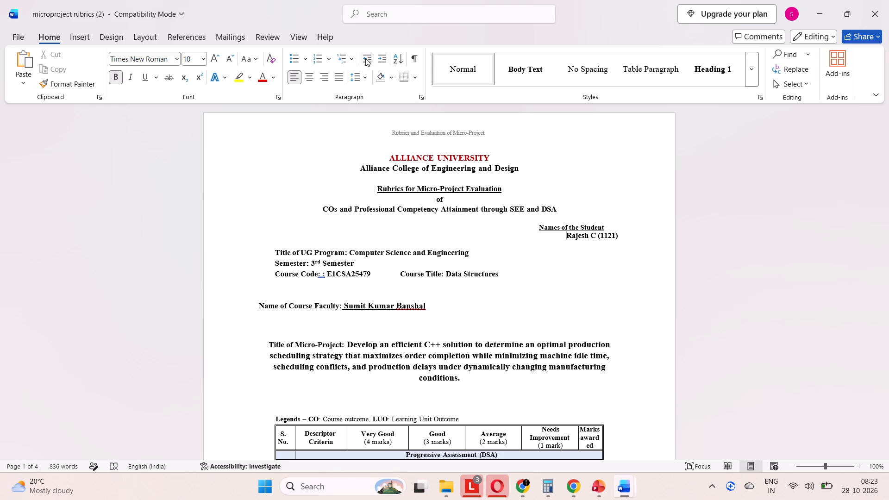
{"action": "left_click", "coordinate": [360, 59]}
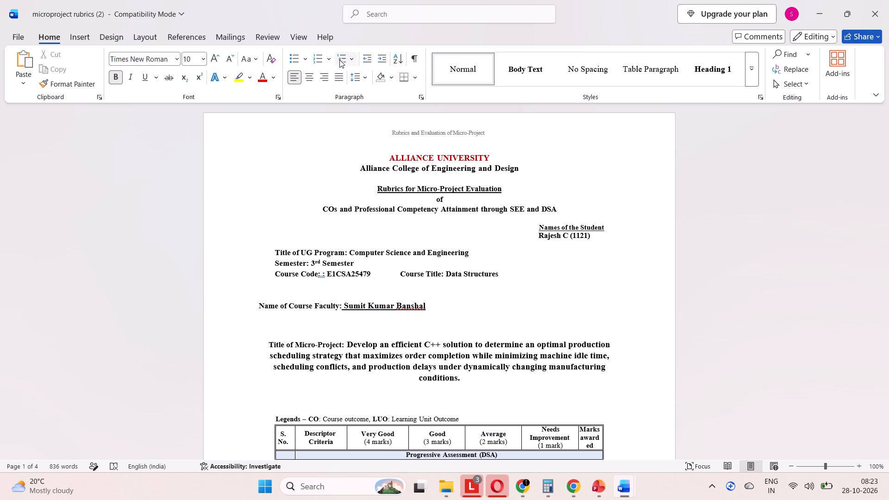
{"action": "left_click", "coordinate": [324, 60]}
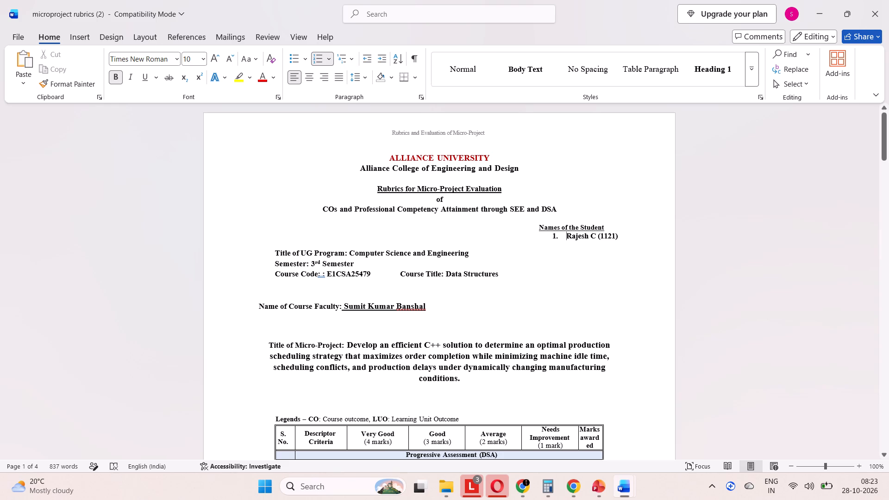
{"action": "left_click", "coordinate": [551, 233]}
{"action": "double_click", "coordinate": [551, 233]}
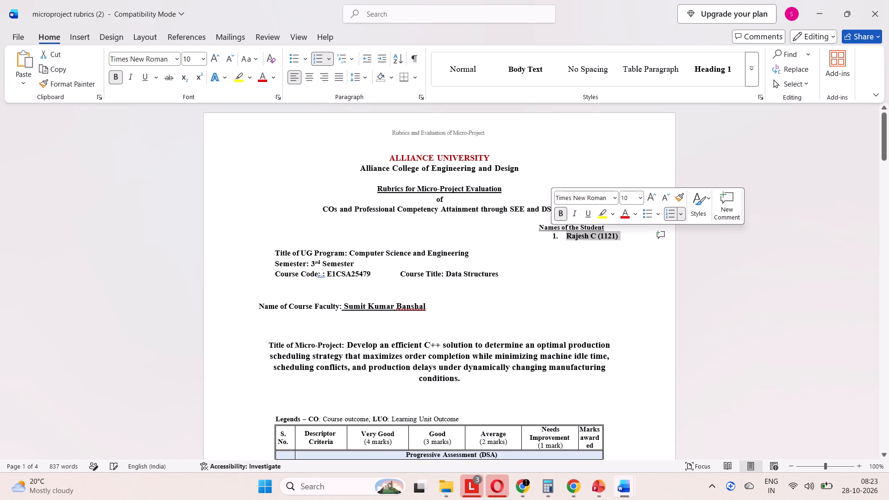
{"action": "left_click", "coordinate": [581, 273]}
Print the rubrics to a PDF in Downloads named "data strcutres rajesh cs".
{"action": "key", "text": "ctrl+p"}
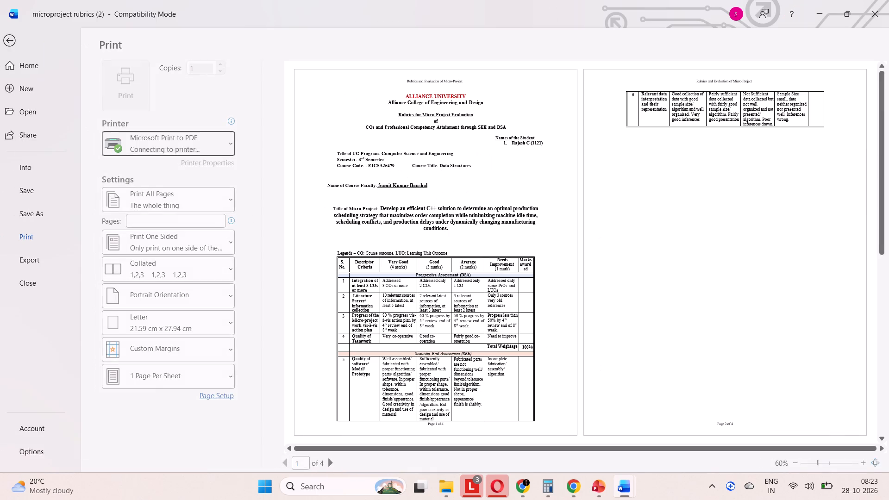
{"action": "left_click", "coordinate": [138, 92]}
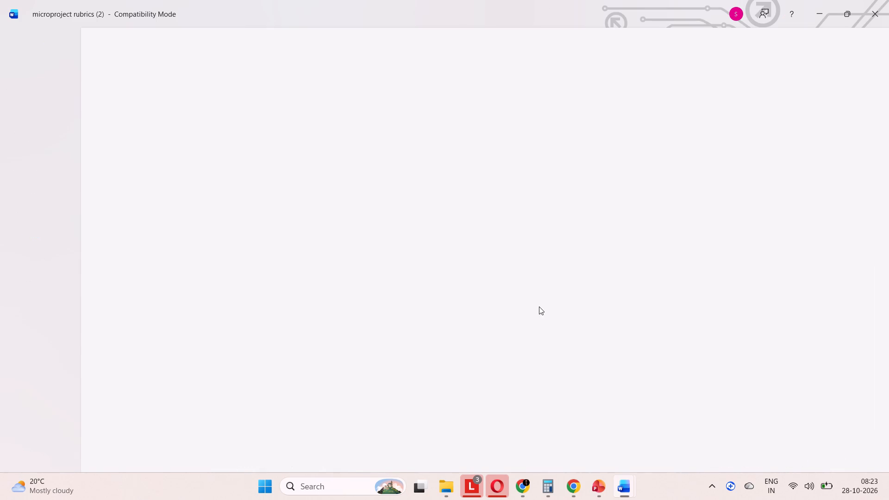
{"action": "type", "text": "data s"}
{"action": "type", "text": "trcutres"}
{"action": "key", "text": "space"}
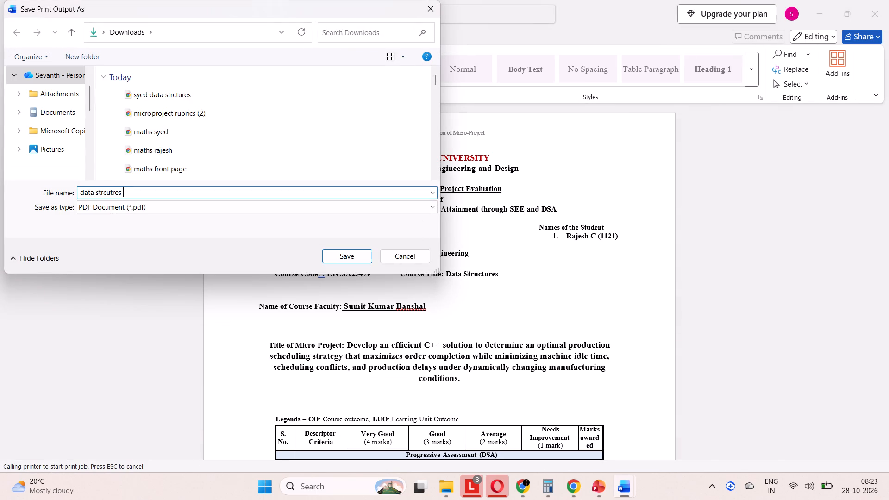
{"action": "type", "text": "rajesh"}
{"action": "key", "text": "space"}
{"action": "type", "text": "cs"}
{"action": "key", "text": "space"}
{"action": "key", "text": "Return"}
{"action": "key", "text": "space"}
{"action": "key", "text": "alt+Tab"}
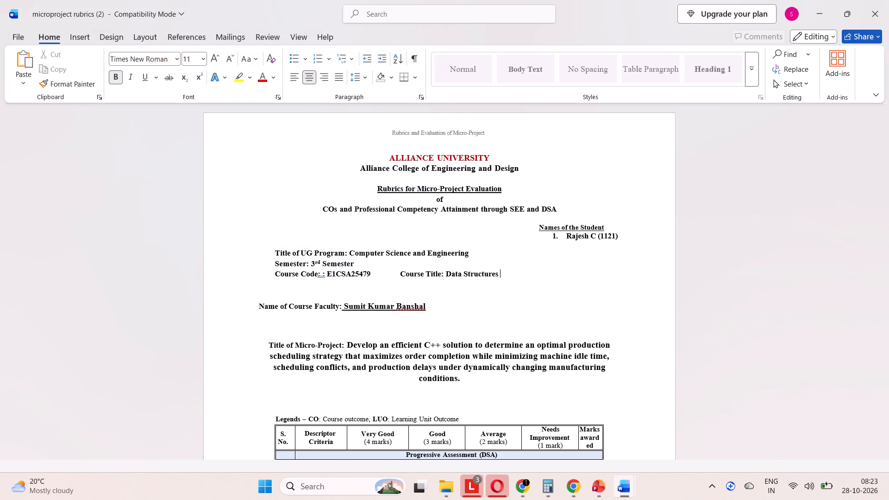
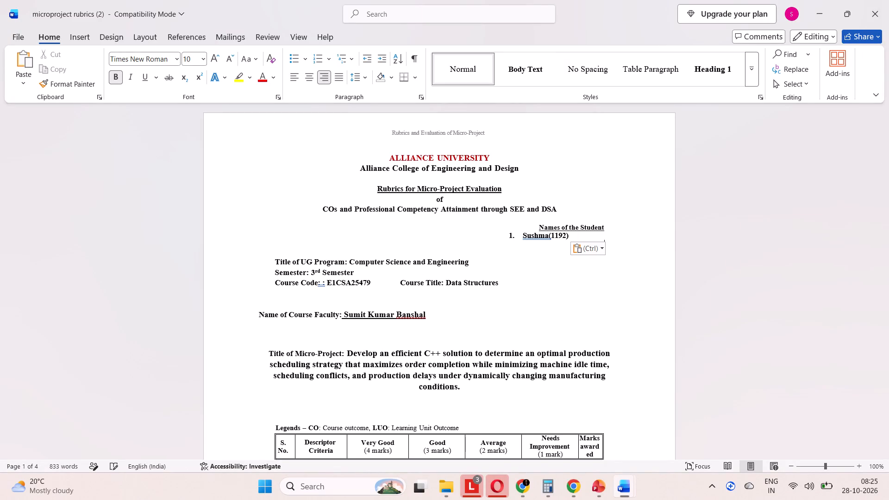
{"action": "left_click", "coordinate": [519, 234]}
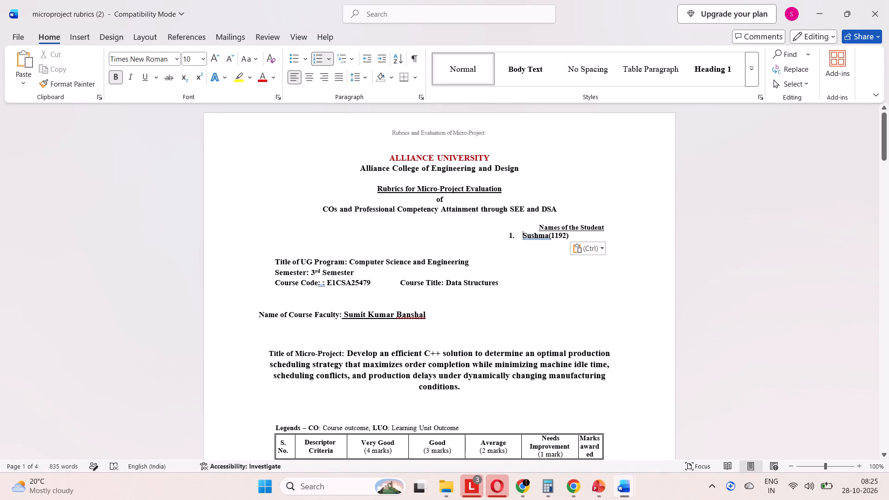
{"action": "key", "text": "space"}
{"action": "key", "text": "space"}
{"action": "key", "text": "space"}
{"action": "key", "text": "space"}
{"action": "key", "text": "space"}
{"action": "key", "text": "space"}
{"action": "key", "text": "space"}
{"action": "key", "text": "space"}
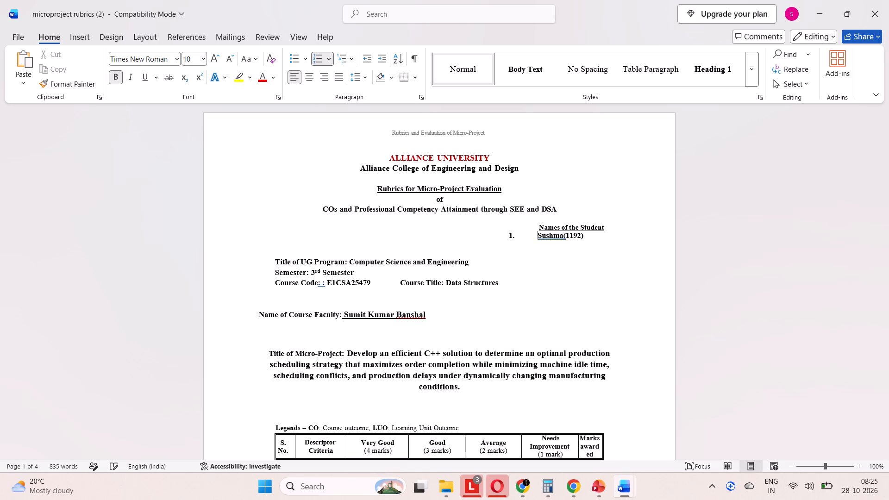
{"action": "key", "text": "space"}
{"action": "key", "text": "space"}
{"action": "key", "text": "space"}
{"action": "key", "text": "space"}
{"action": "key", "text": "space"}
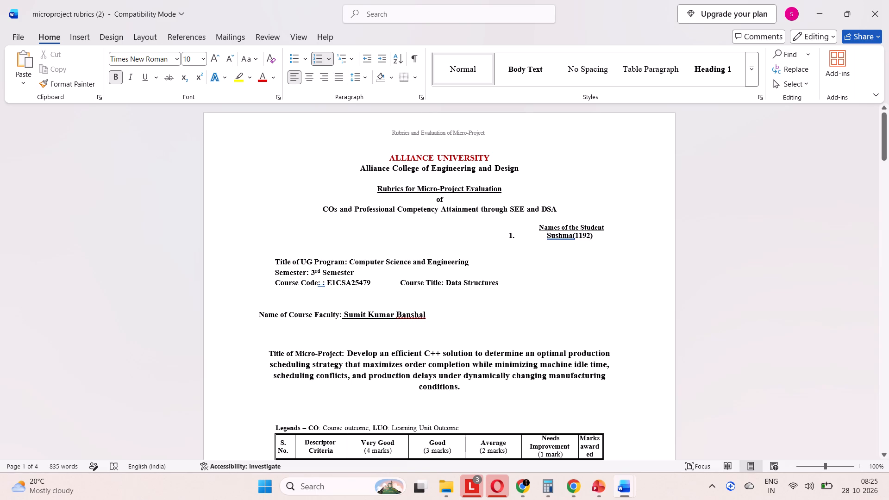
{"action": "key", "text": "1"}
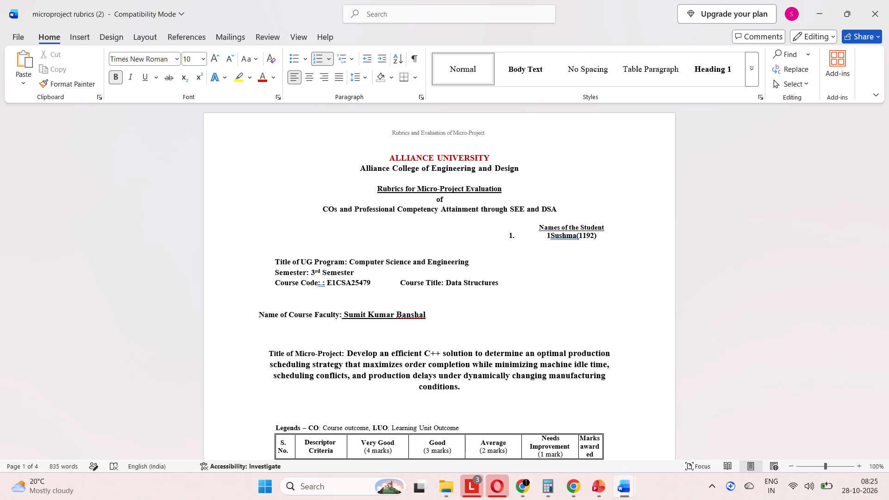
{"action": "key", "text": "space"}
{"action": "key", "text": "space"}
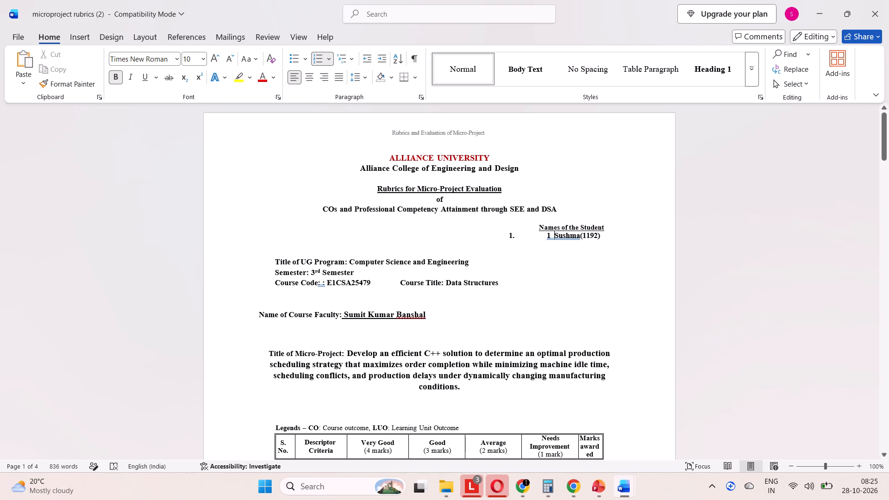
{"action": "key", "text": "ctrl+BackSpace"}
{"action": "key", "text": "ctrl+BackSpace"}
{"action": "key", "text": "ctrl+BackSpace"}
{"action": "key", "text": "Return"}
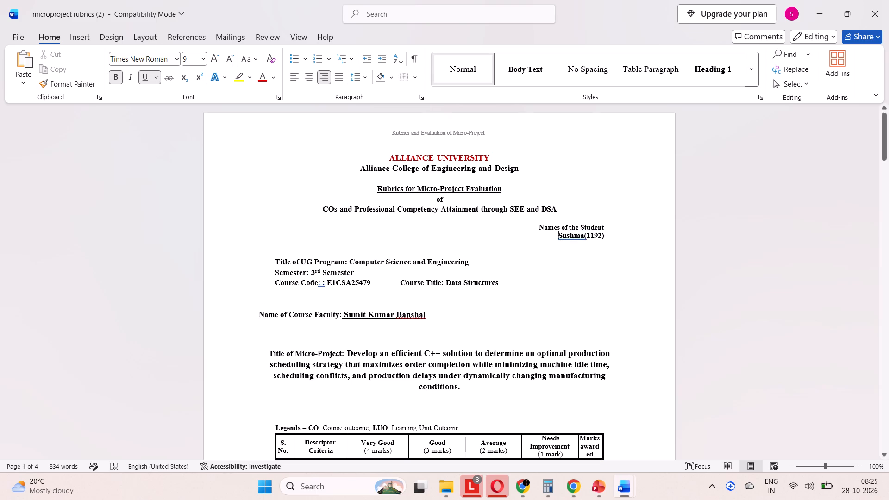
{"action": "left_click", "coordinate": [316, 62]}
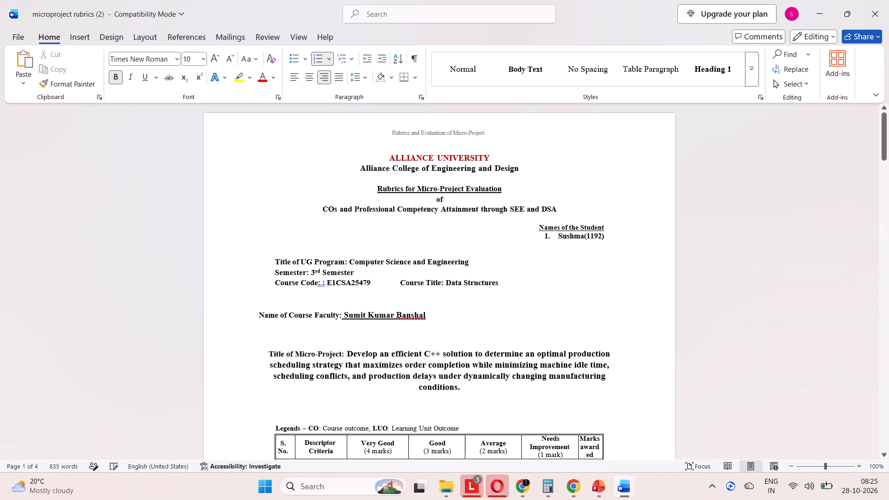
{"action": "left_click", "coordinate": [525, 259]}
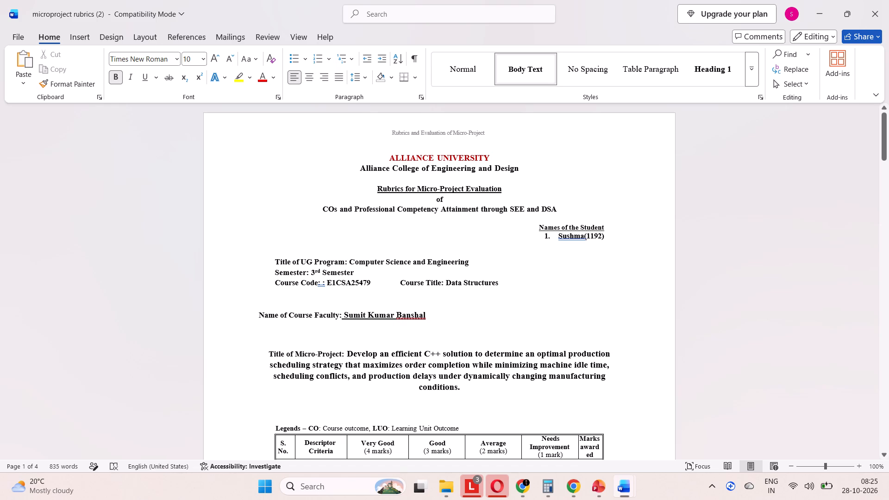
Print the rubrics with Microsoft Print to PDF into Downloads, with a file name beginning "data structure sus".
{"action": "key", "text": "ctrl+p"}
{"action": "key", "text": "Return"}
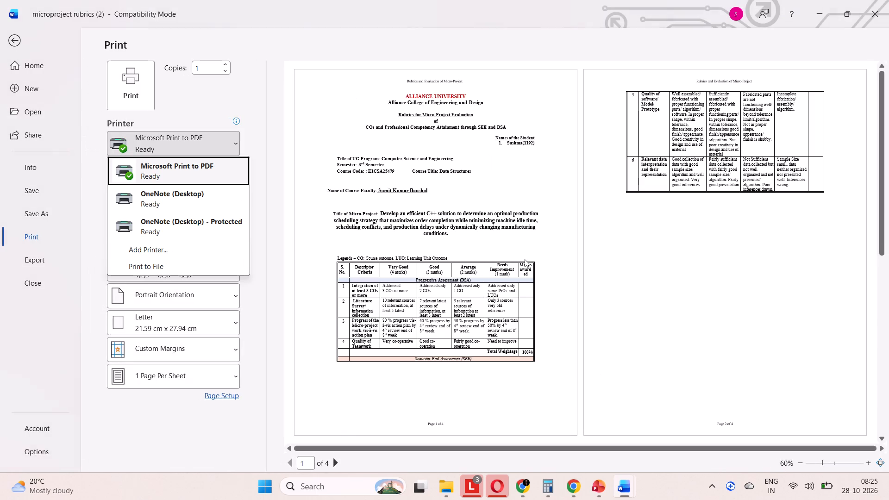
{"action": "left_click", "coordinate": [146, 100]}
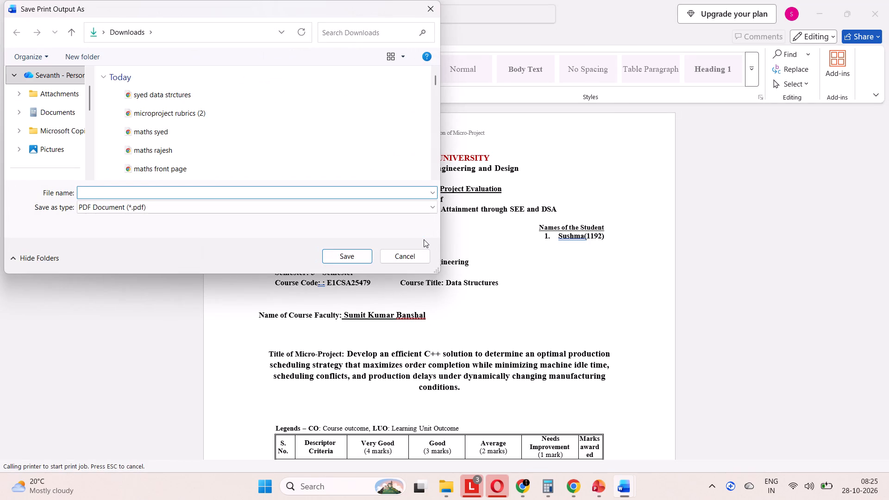
{"action": "type", "text": "datas"}
{"action": "key", "text": "BackSpace"}
{"action": "key", "text": "space"}
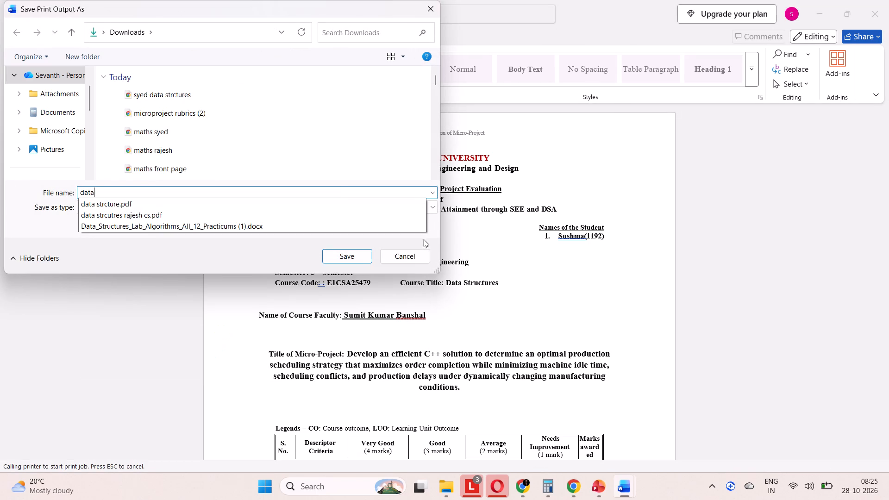
{"action": "type", "text": "st"}
{"action": "type", "text": "ruc"}
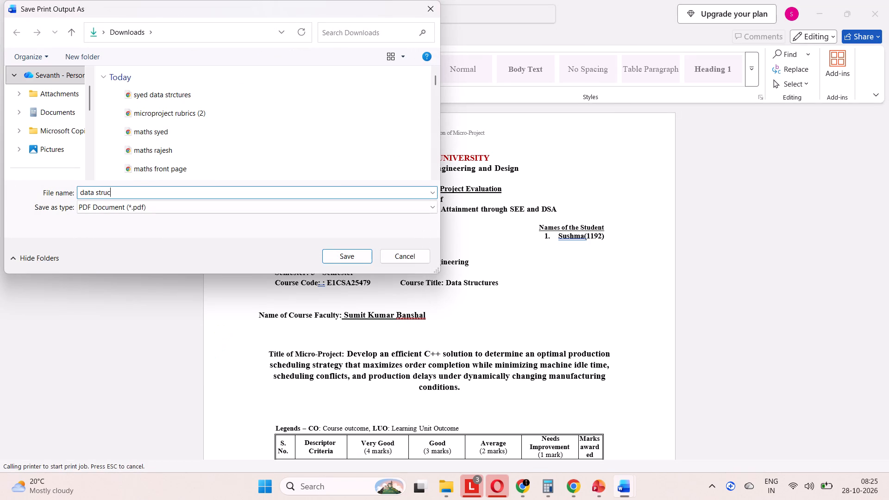
{"action": "type", "text": "ture ra"}
{"action": "key", "text": "BackSpace"}
{"action": "key", "text": "BackSpace"}
{"action": "type", "text": "sus"}
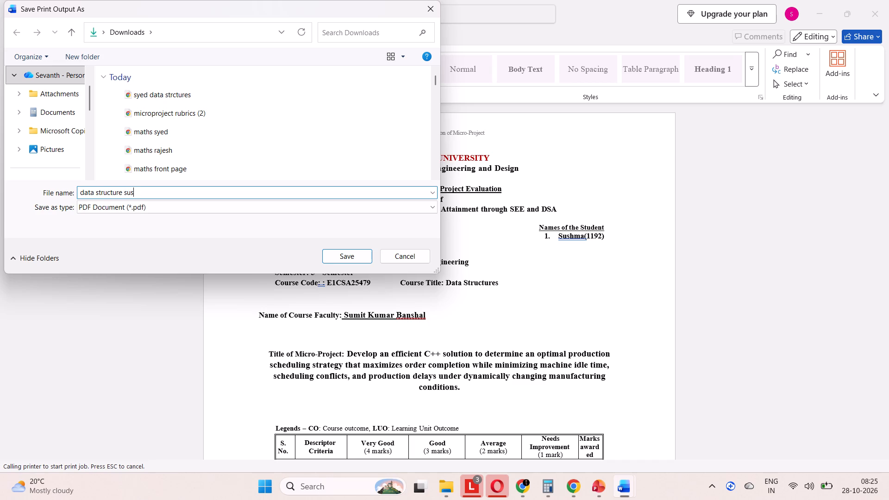
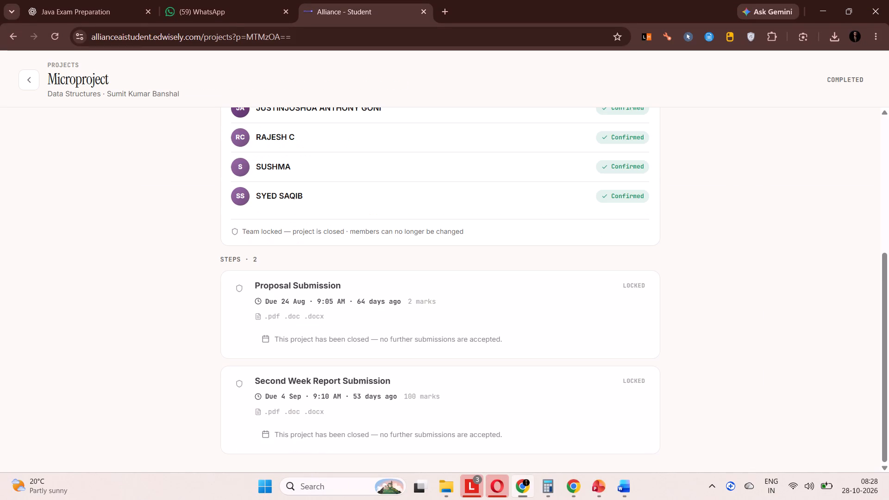
Examine the Data Structures Microproject's submission steps and description, and the status of every project in the Projects list.
{"action": "triple_click", "coordinate": [320, 341]}
{"action": "left_click_drag", "start_coordinate": [320, 341], "coordinate": [435, 436]}
{"action": "triple_click", "coordinate": [435, 436]}
{"action": "scroll", "coordinate": [435, 436], "scroll_direction": "up", "scroll_amount": 5}
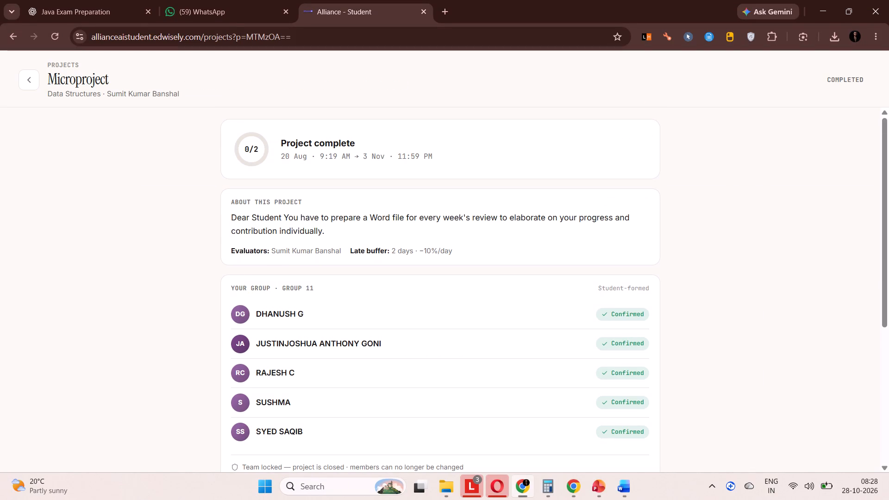
{"action": "left_click", "coordinate": [33, 82]}
{"action": "scroll", "coordinate": [485, 344], "scroll_direction": "up", "scroll_amount": 1}
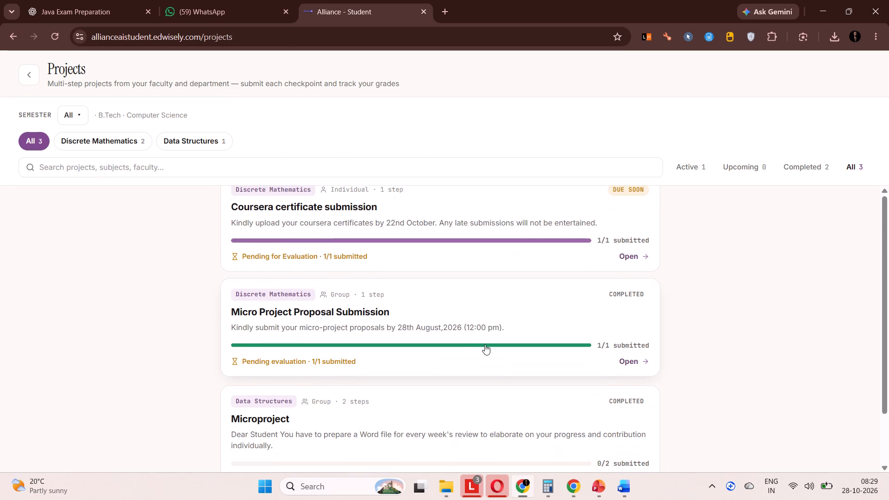
{"action": "scroll", "coordinate": [485, 344], "scroll_direction": "down", "scroll_amount": 1}
{"action": "scroll", "coordinate": [485, 344], "scroll_direction": "up", "scroll_amount": 4}
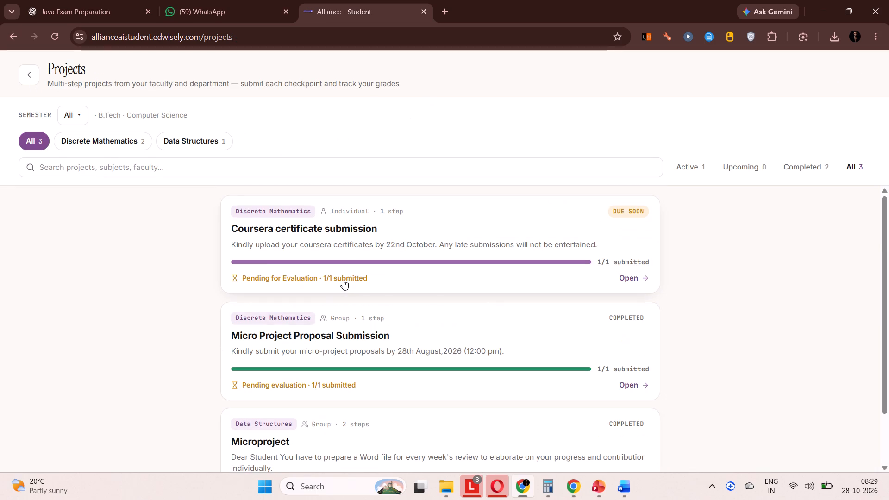
{"action": "scroll", "coordinate": [343, 280], "scroll_direction": "down", "scroll_amount": 6}
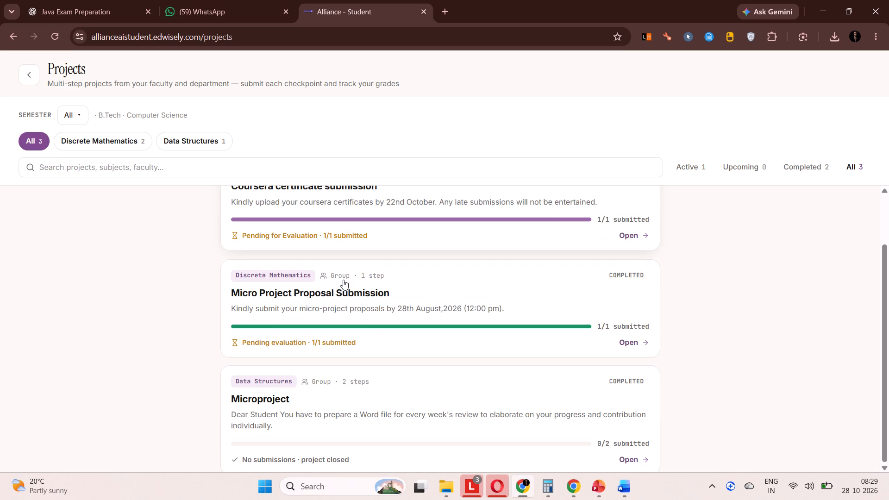
{"action": "scroll", "coordinate": [343, 280], "scroll_direction": "up", "scroll_amount": 7}
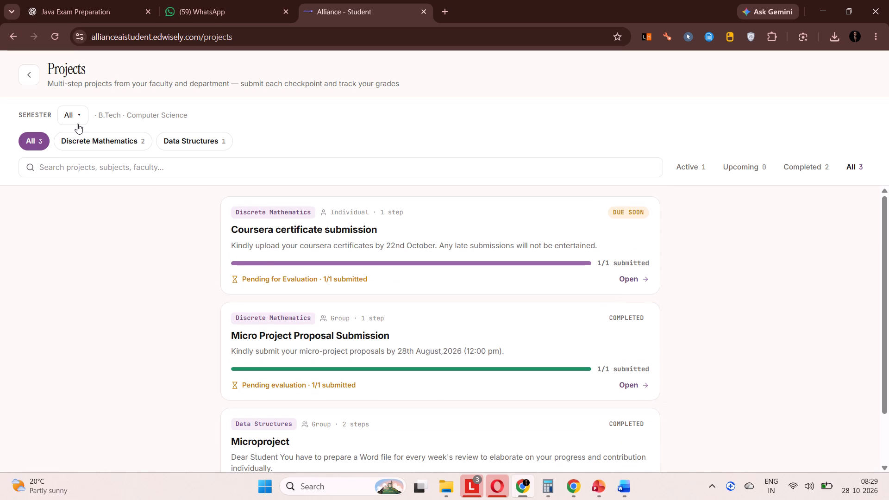
Go back from the Projects list through the faculty activities to the student portal's home dashboard.
{"action": "left_click", "coordinate": [22, 68]}
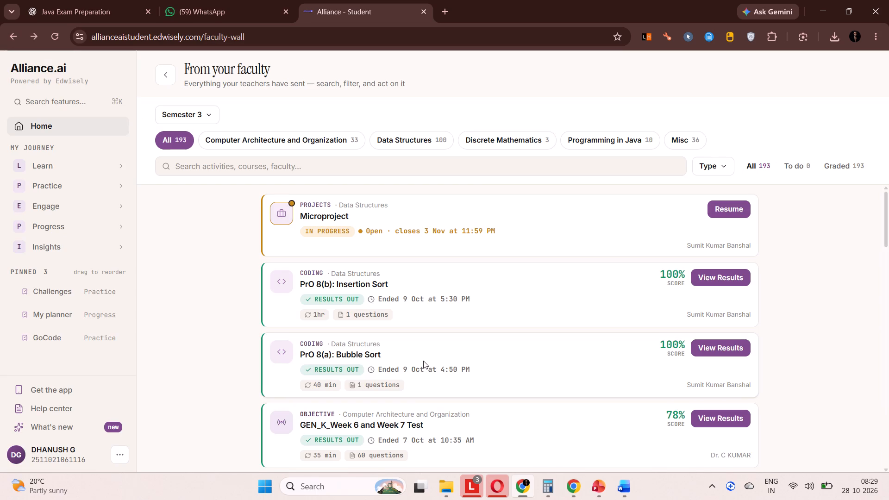
{"action": "scroll", "coordinate": [423, 361], "scroll_direction": "up", "scroll_amount": 2}
{"action": "left_click", "coordinate": [169, 82]}
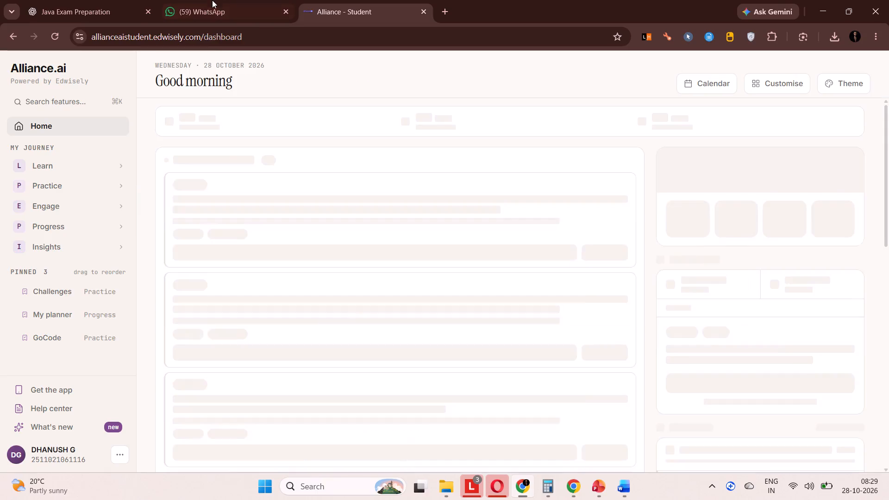